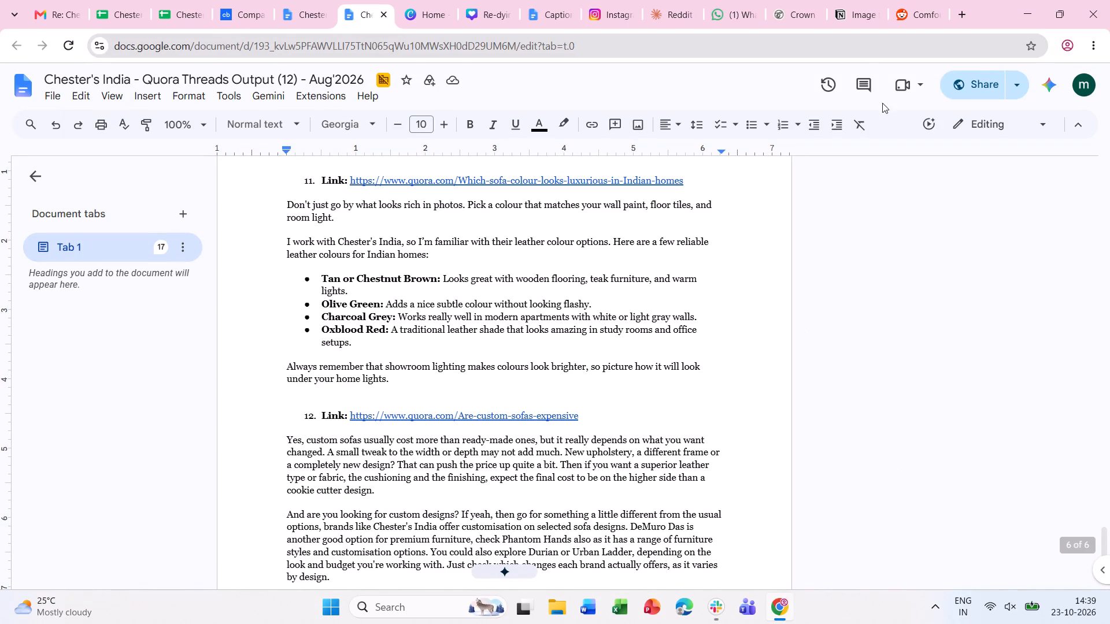
Review the existing reviewer comments on the Quora threads document, including those on brand mentions, short forms and rewrites.
{"action": "left_click", "coordinate": [864, 80]}
{"action": "scroll", "coordinate": [1076, 366], "scroll_direction": "up", "scroll_amount": 5}
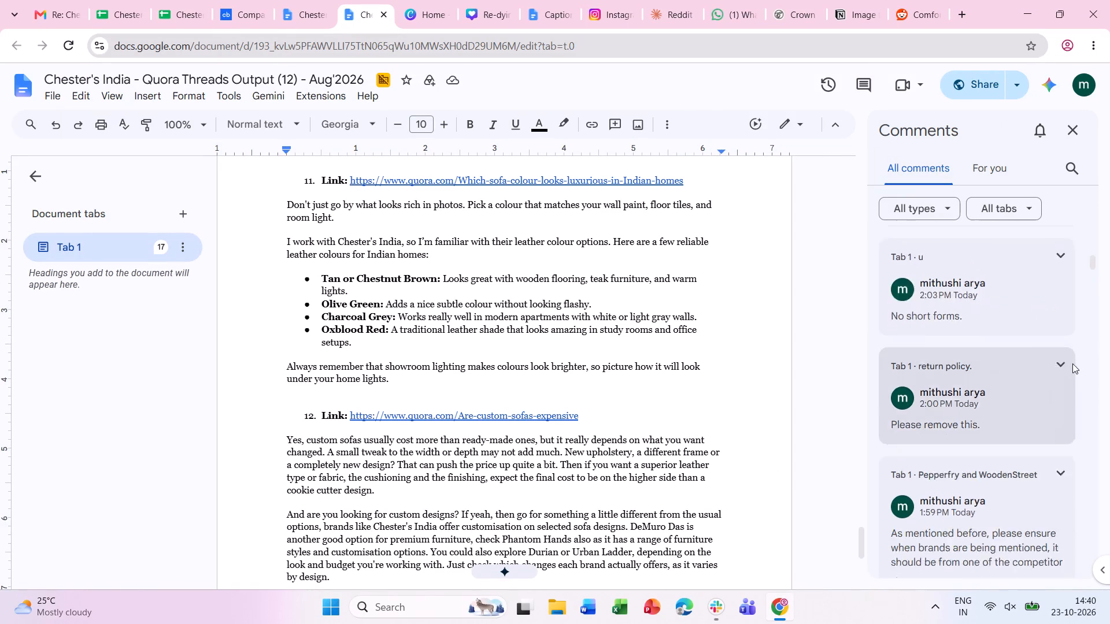
{"action": "scroll", "coordinate": [1072, 363], "scroll_direction": "up", "scroll_amount": 19}
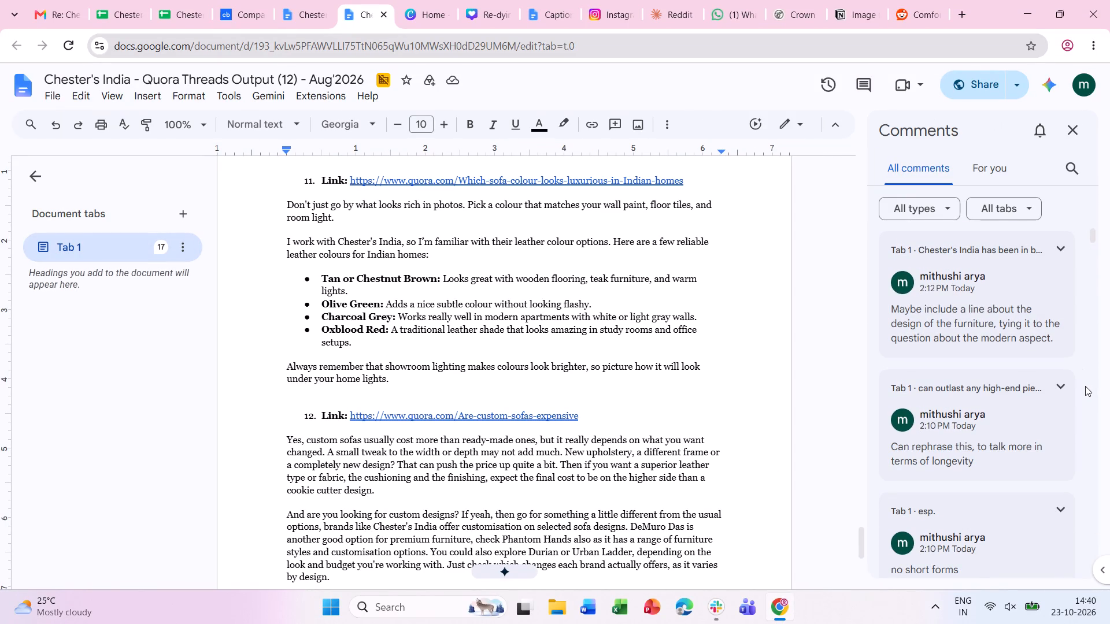
{"action": "scroll", "coordinate": [1085, 386], "scroll_direction": "down", "scroll_amount": 13}
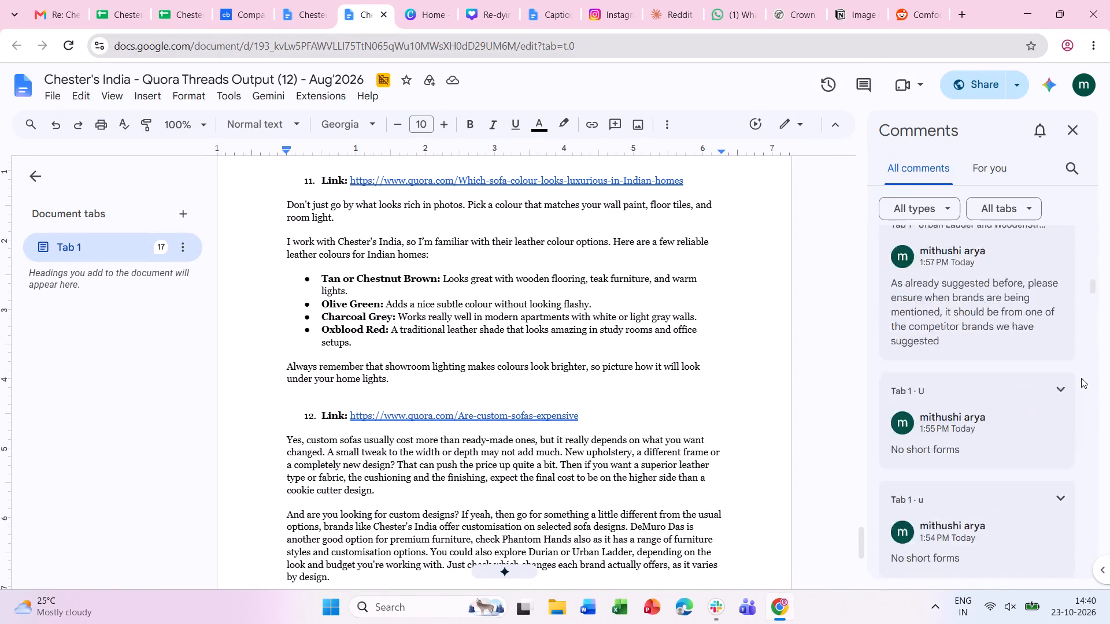
{"action": "scroll", "coordinate": [1081, 378], "scroll_direction": "down", "scroll_amount": 7}
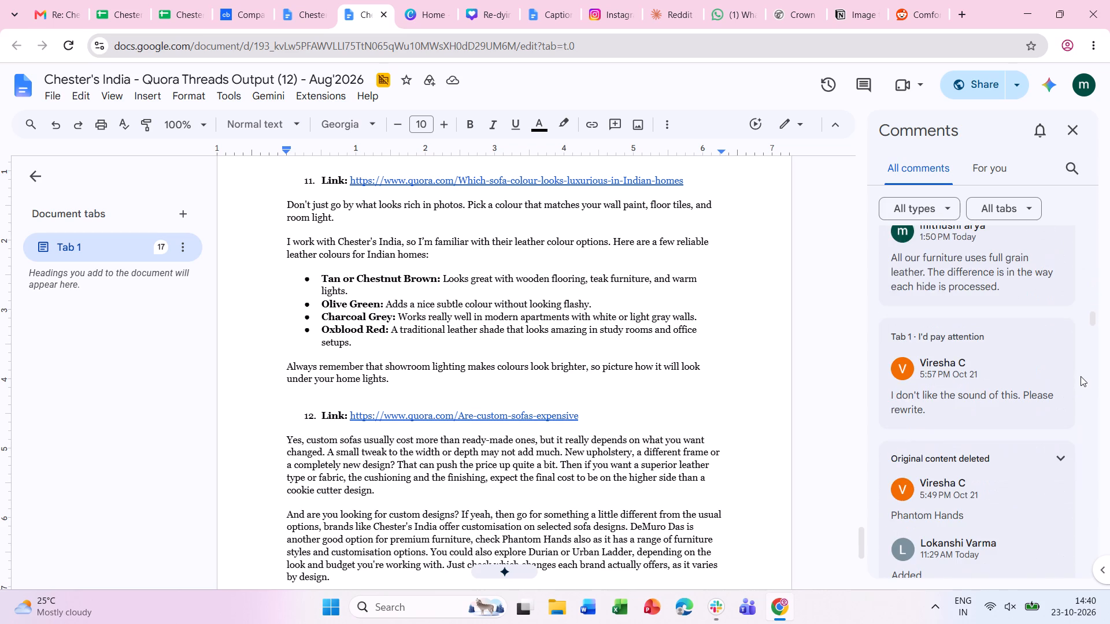
{"action": "scroll", "coordinate": [1081, 376], "scroll_direction": "down", "scroll_amount": 3}
{"action": "scroll", "coordinate": [1080, 375], "scroll_direction": "up", "scroll_amount": 3}
{"action": "scroll", "coordinate": [1079, 373], "scroll_direction": "down", "scroll_amount": 5}
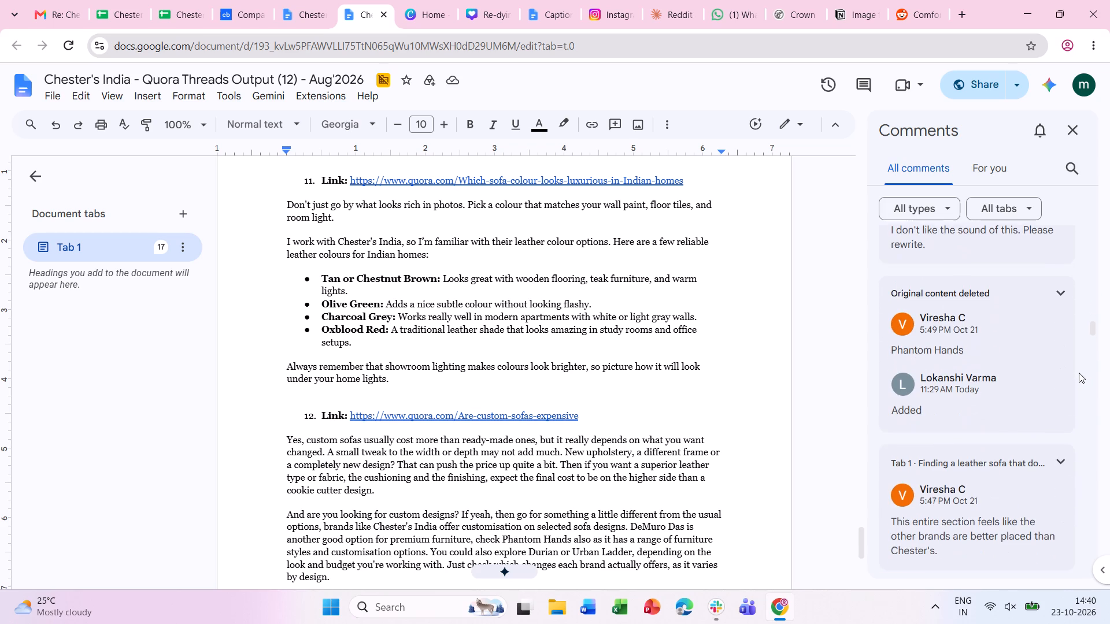
{"action": "scroll", "coordinate": [1079, 373], "scroll_direction": "down", "scroll_amount": 10}
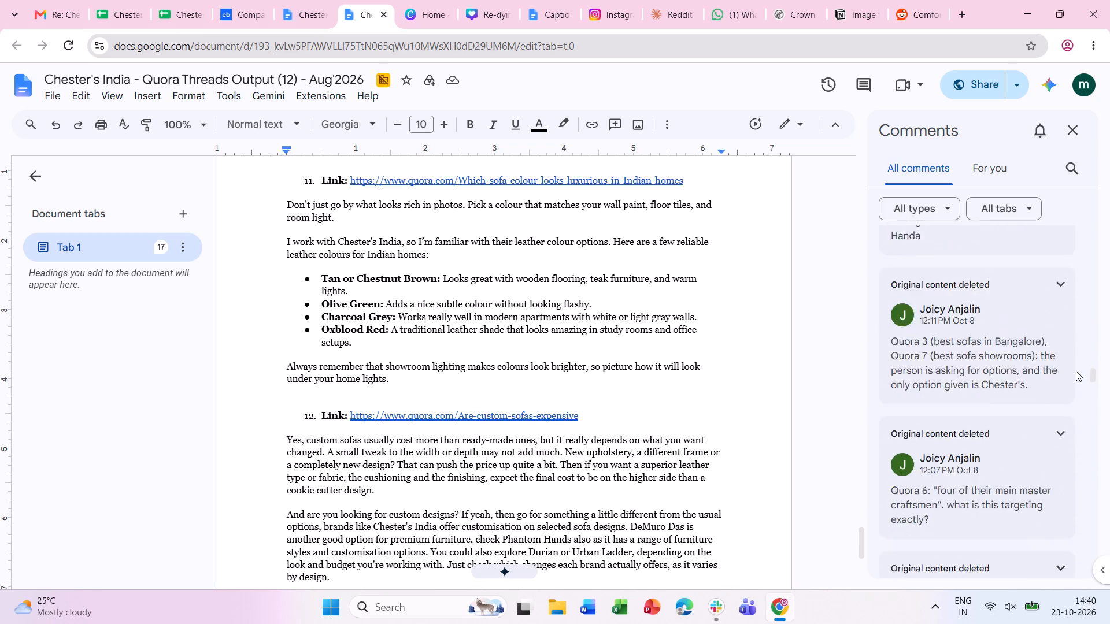
{"action": "scroll", "coordinate": [1076, 371], "scroll_direction": "down", "scroll_amount": 3}
{"action": "left_click", "coordinate": [867, 75]}
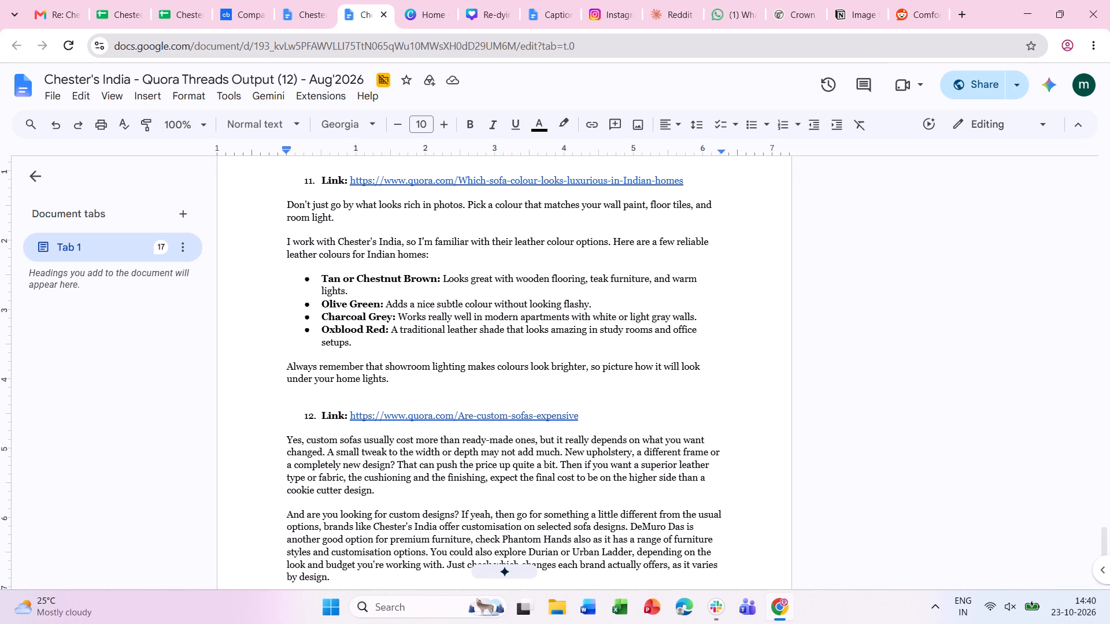
On the Chester's website's Upholstery & Finishes page, check the Shadow Leather colours against the list in the document's answer 11.
{"action": "left_click", "coordinate": [772, 0]}
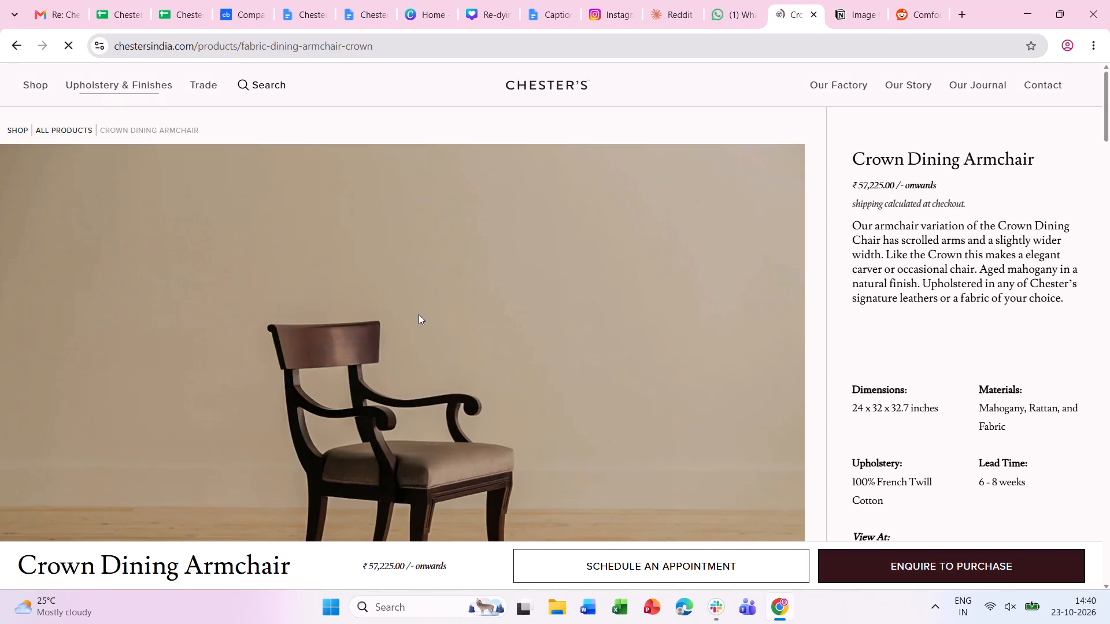
{"action": "left_click", "coordinate": [131, 83]}
{"action": "scroll", "coordinate": [730, 315], "scroll_direction": "down", "scroll_amount": 5}
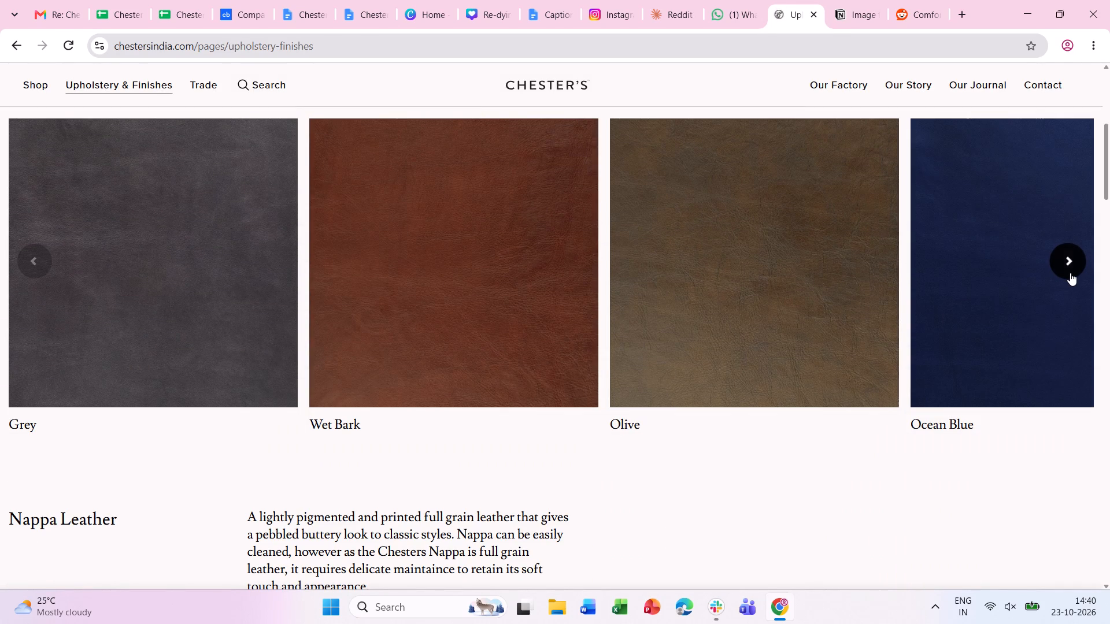
{"action": "left_click", "coordinate": [1070, 273]}
{"action": "left_click", "coordinate": [1070, 273]}
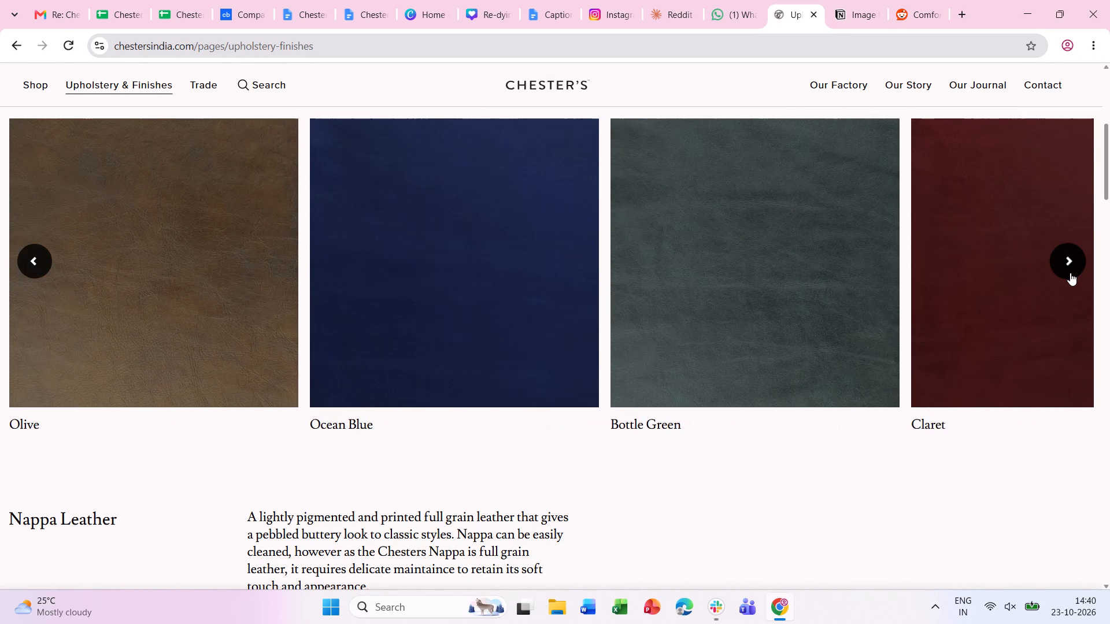
{"action": "left_click", "coordinate": [1070, 273]}
{"action": "left_click", "coordinate": [1070, 273]}
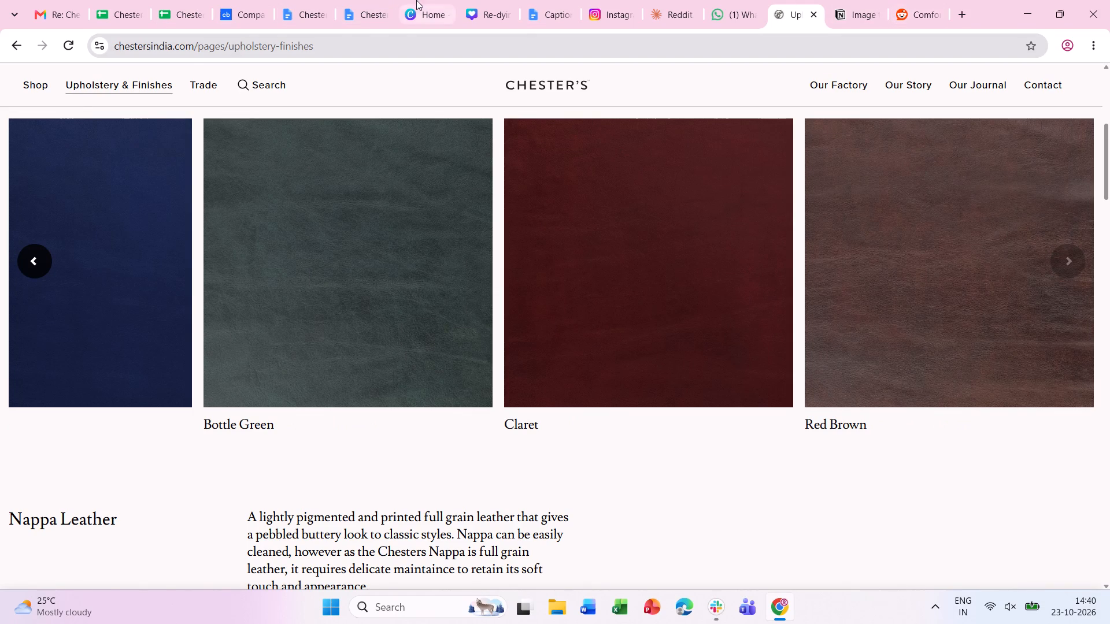
{"action": "left_click", "coordinate": [377, 0]}
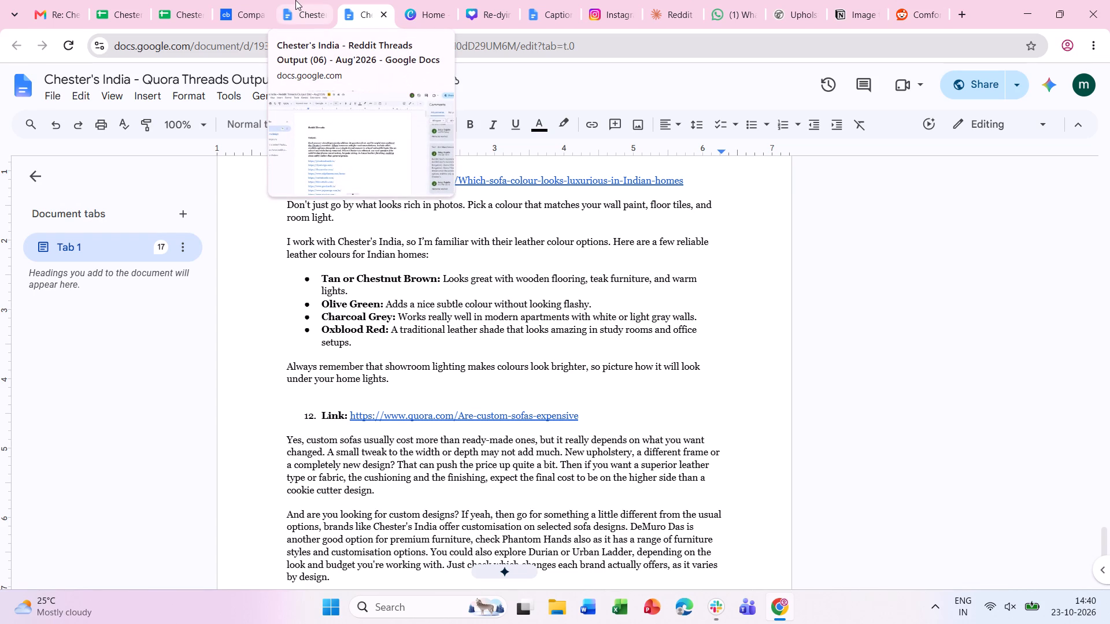
Examine the Vintage Leather, Ready Russet and Fabric options on Chester's Upholstery & Finishes page for colours matching answer 11.
{"action": "left_click", "coordinate": [790, 0]}
{"action": "scroll", "coordinate": [481, 359], "scroll_direction": "down", "scroll_amount": 11}
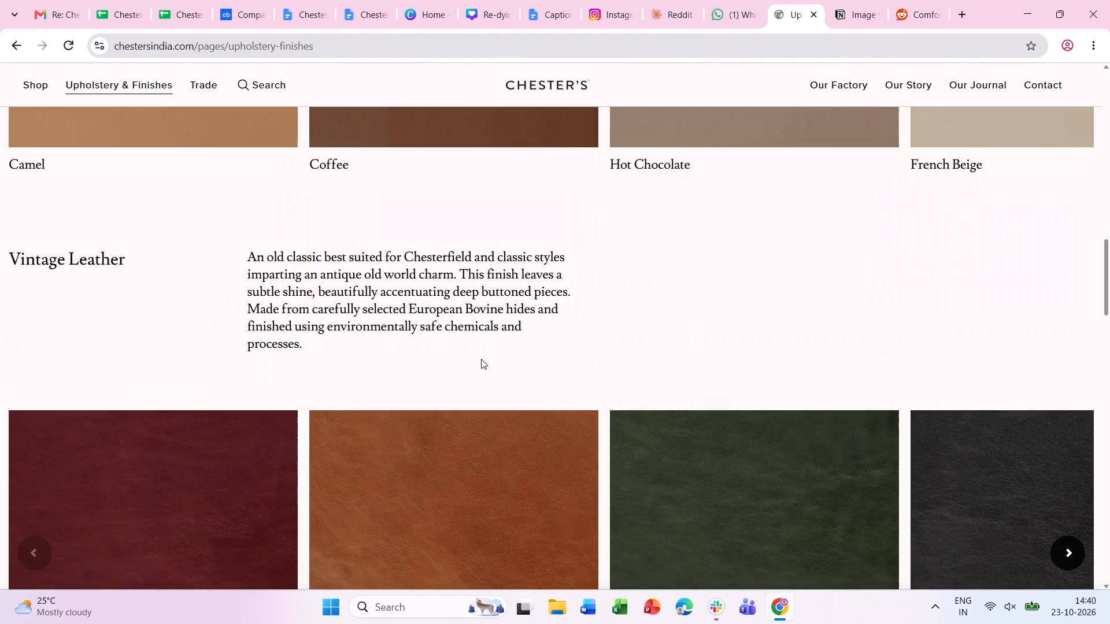
{"action": "scroll", "coordinate": [481, 359], "scroll_direction": "down", "scroll_amount": 3}
{"action": "left_click", "coordinate": [1060, 338]}
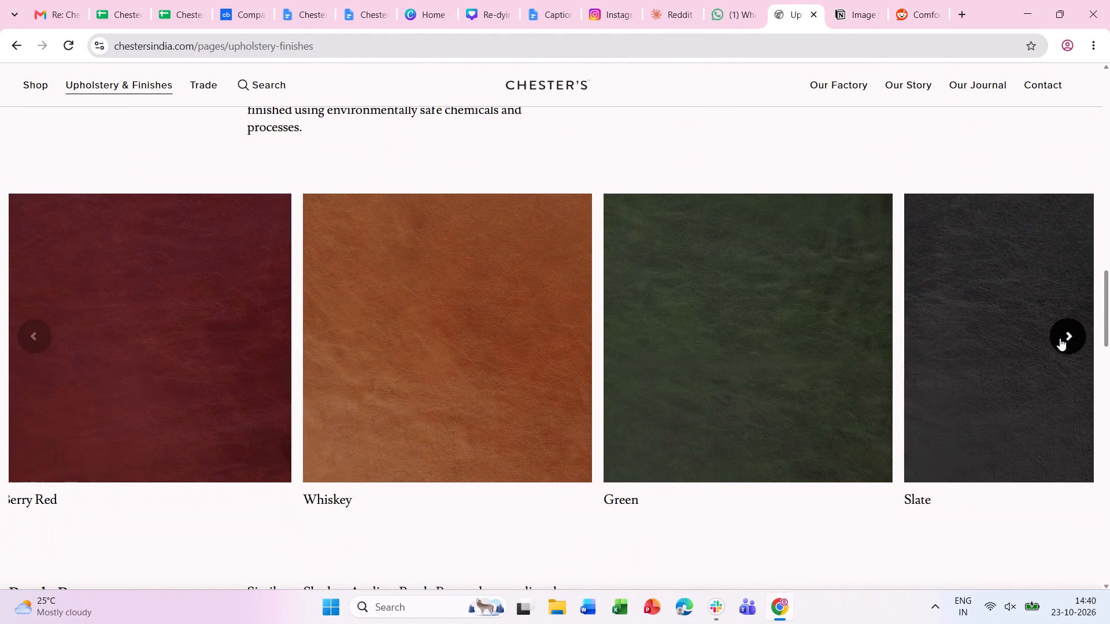
{"action": "left_click", "coordinate": [1060, 338]}
{"action": "scroll", "coordinate": [646, 440], "scroll_direction": "down", "scroll_amount": 7}
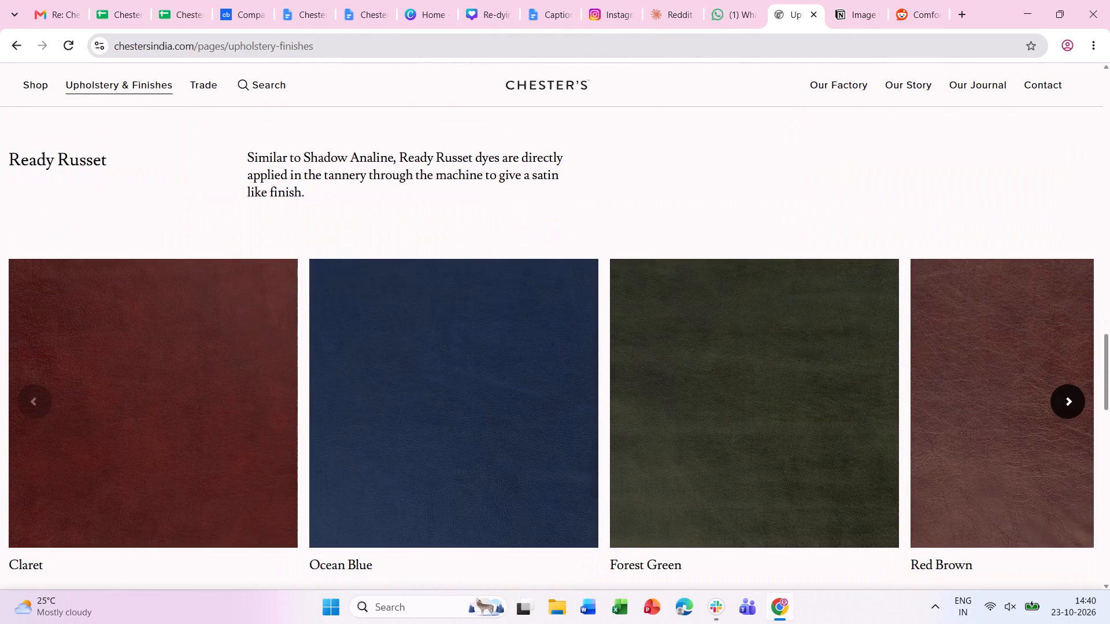
{"action": "scroll", "coordinate": [1036, 352], "scroll_direction": "up", "scroll_amount": 1}
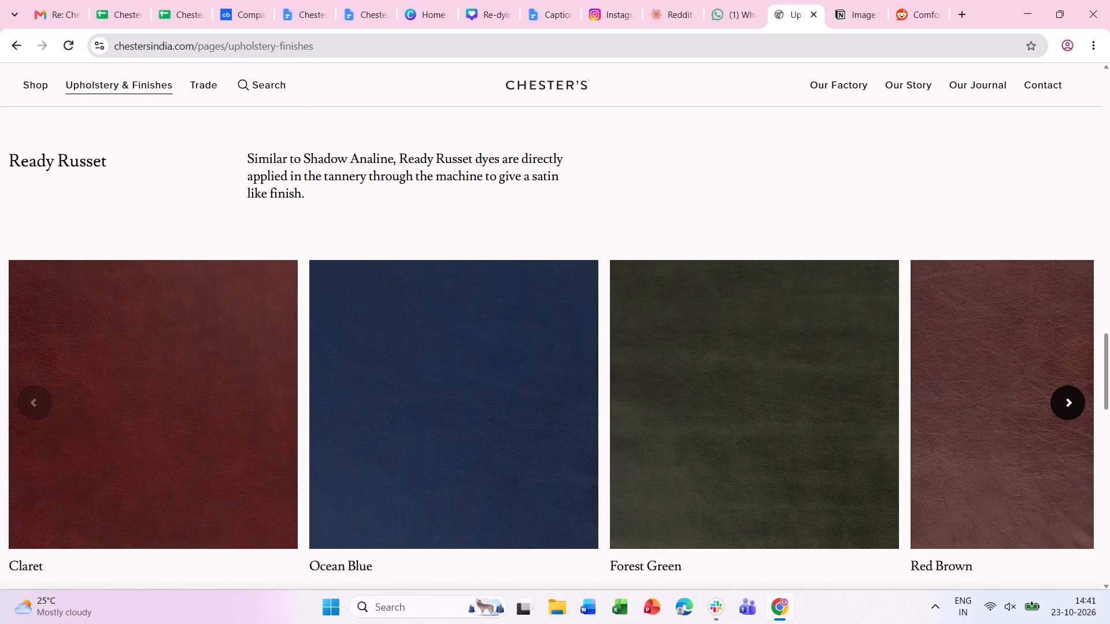
{"action": "scroll", "coordinate": [940, 385], "scroll_direction": "down", "scroll_amount": 4}
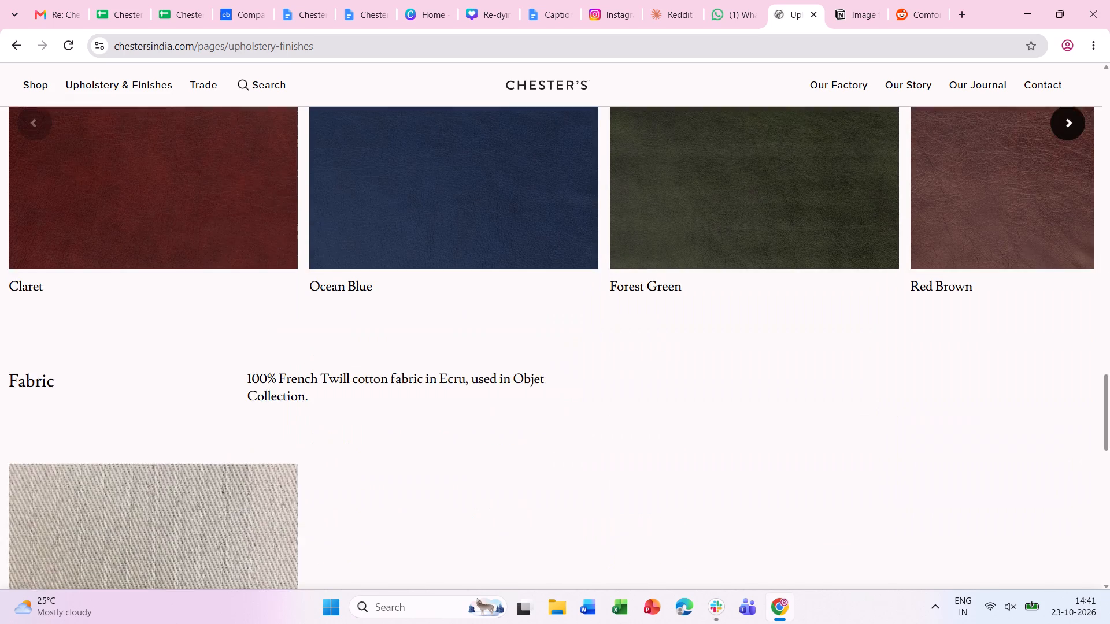
{"action": "scroll", "coordinate": [940, 385], "scroll_direction": "down", "scroll_amount": 7}
{"action": "scroll", "coordinate": [940, 385], "scroll_direction": "up", "scroll_amount": 7}
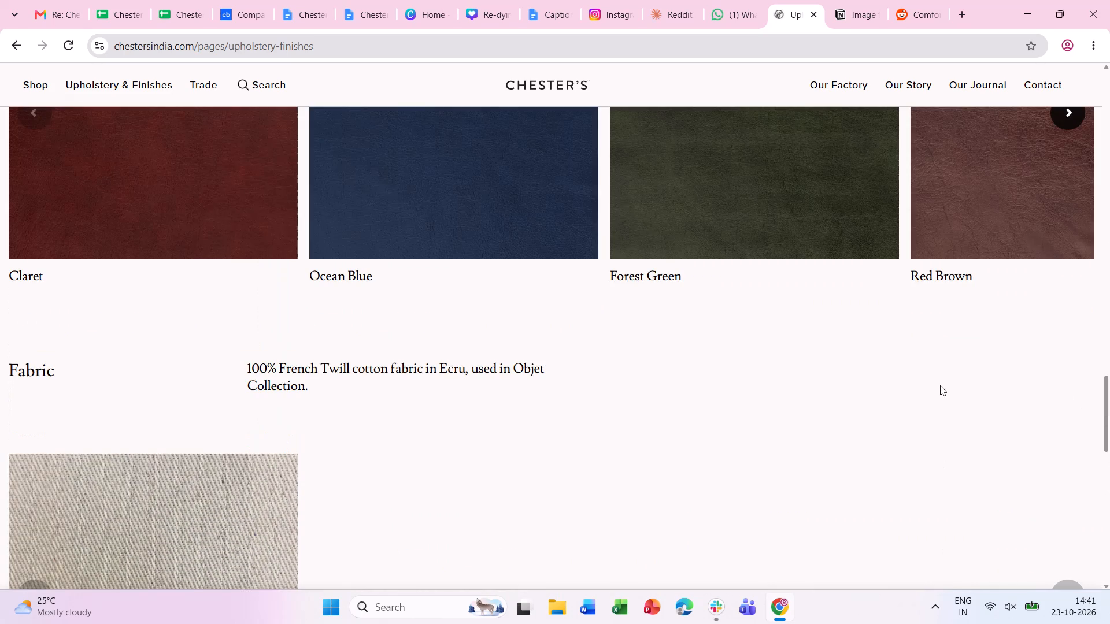
{"action": "scroll", "coordinate": [940, 385], "scroll_direction": "up", "scroll_amount": 11}
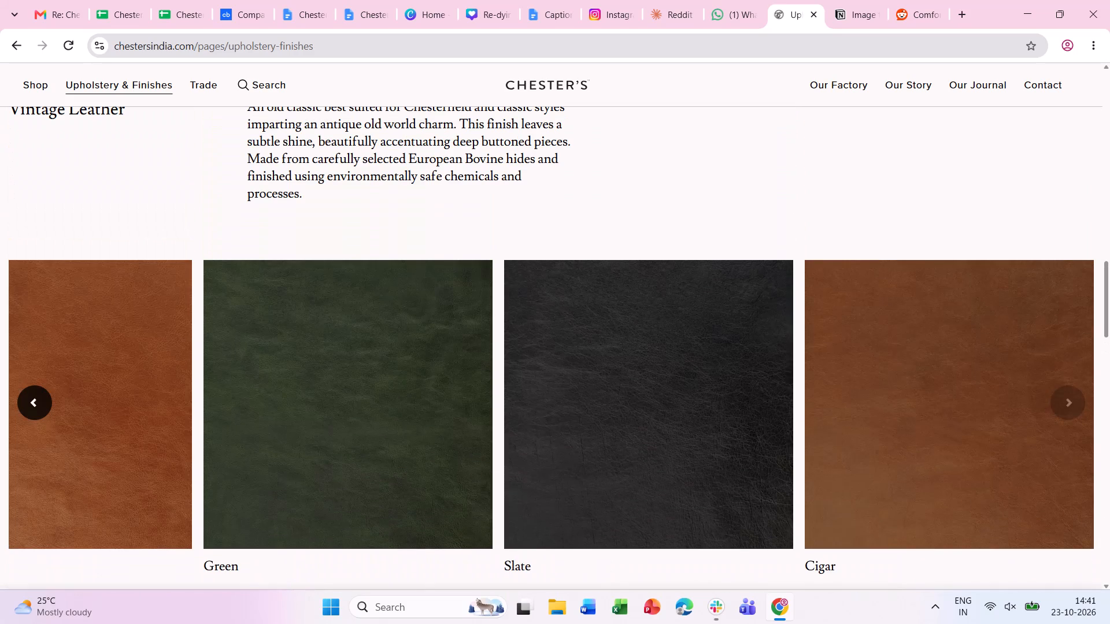
{"action": "left_click", "coordinate": [38, 404]}
{"action": "left_click", "coordinate": [38, 404]}
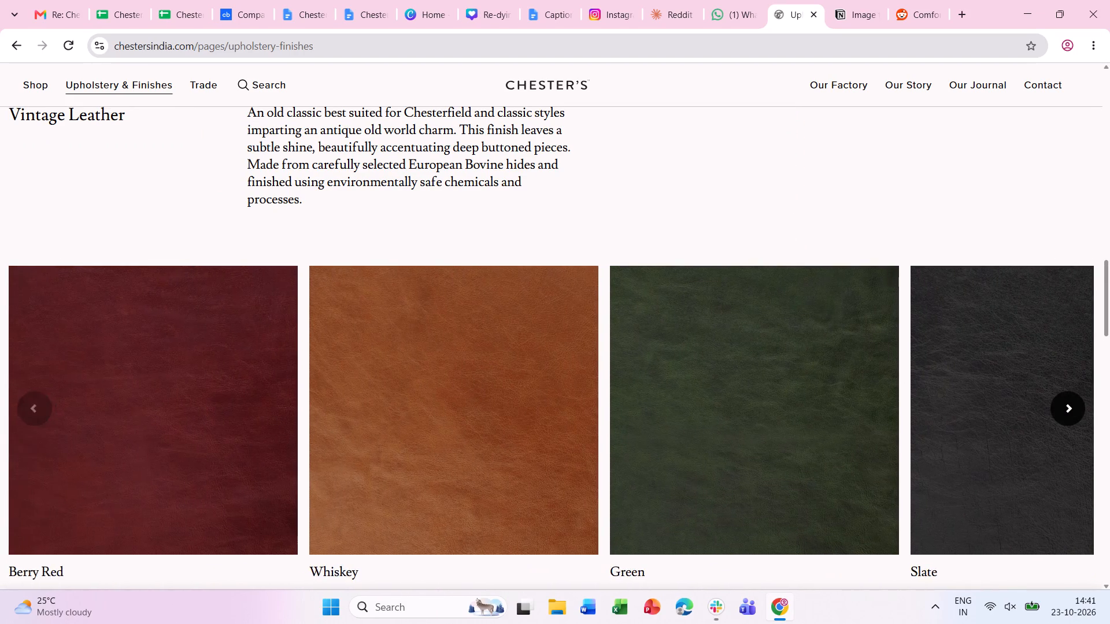
Recheck the full Shadow Leather colour range on the Chester's page, and return to answer 11 in the Quora threads document.
{"action": "scroll", "coordinate": [419, 394], "scroll_direction": "up", "scroll_amount": 7}
{"action": "scroll", "coordinate": [336, 382], "scroll_direction": "up", "scroll_amount": 3}
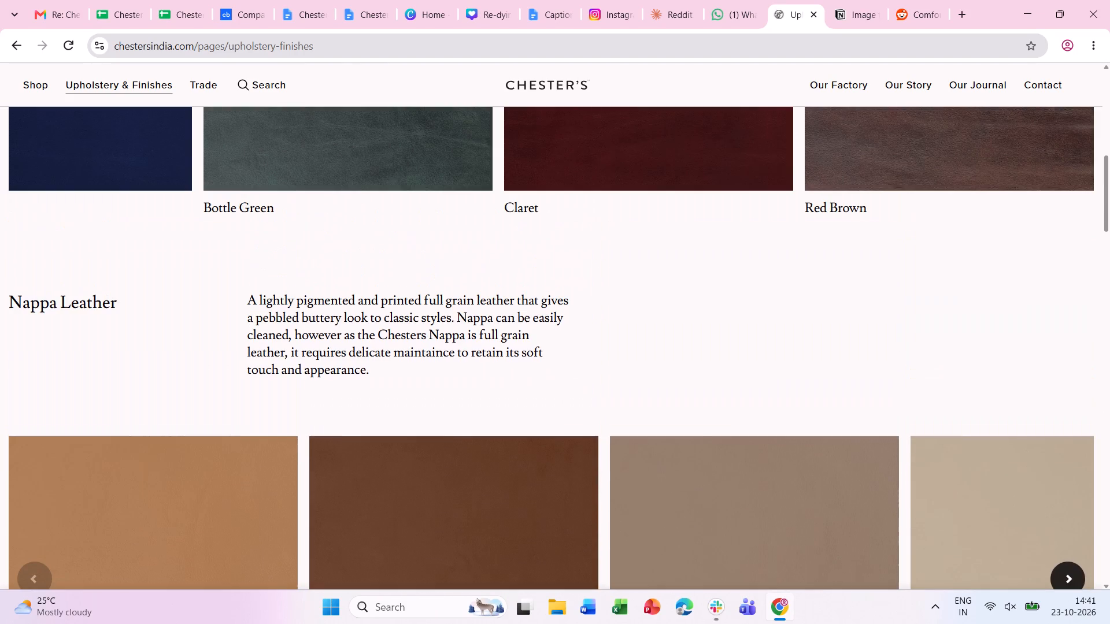
{"action": "scroll", "coordinate": [336, 382], "scroll_direction": "up", "scroll_amount": 8}
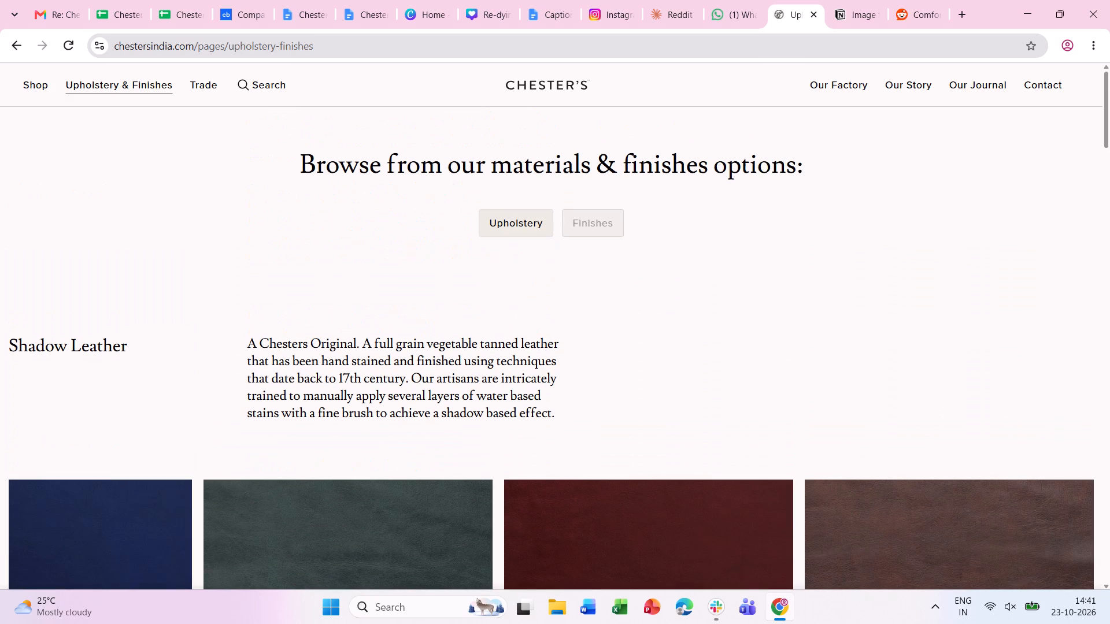
{"action": "scroll", "coordinate": [336, 381], "scroll_direction": "down", "scroll_amount": 4}
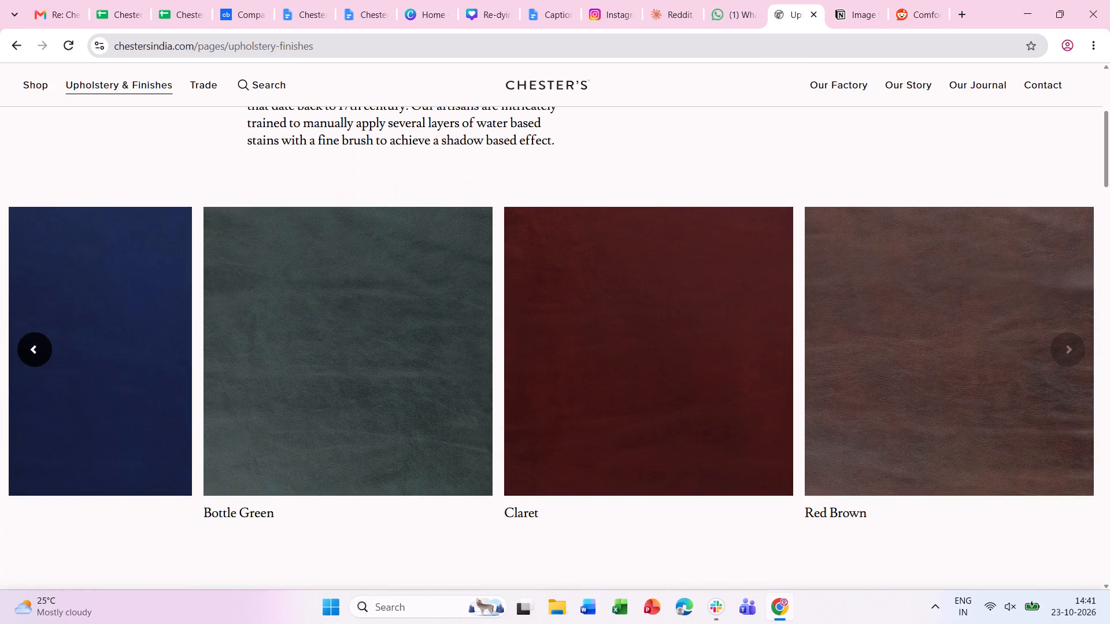
{"action": "scroll", "coordinate": [336, 381], "scroll_direction": "down", "scroll_amount": 7}
{"action": "scroll", "coordinate": [336, 381], "scroll_direction": "up", "scroll_amount": 7}
{"action": "left_click", "coordinate": [41, 340]}
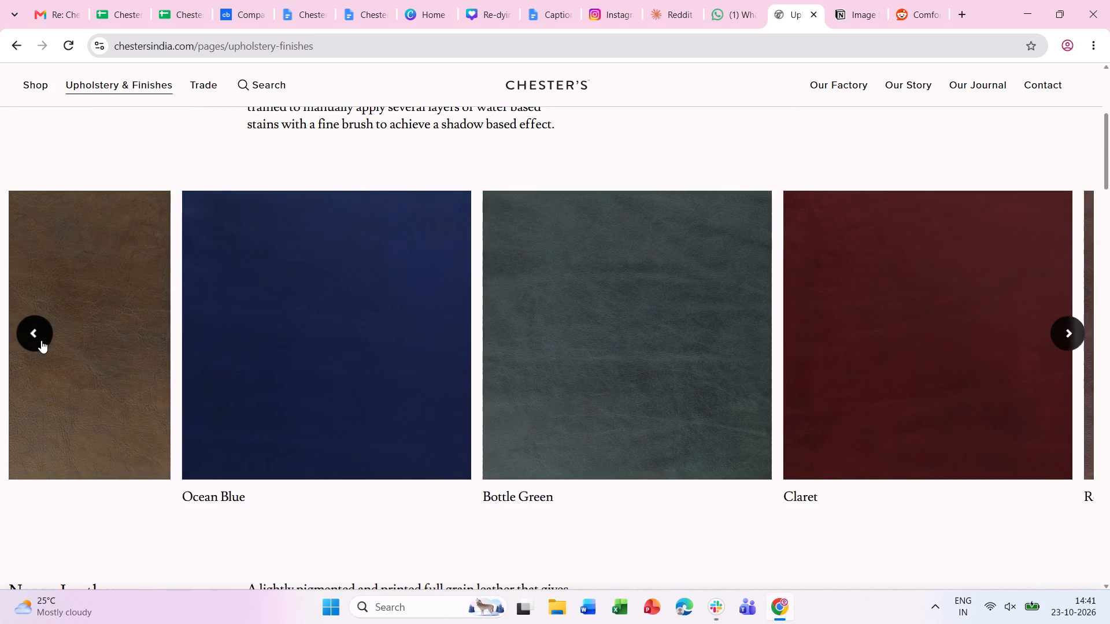
{"action": "left_click", "coordinate": [41, 340]}
{"action": "left_click", "coordinate": [41, 340]}
{"action": "left_click", "coordinate": [41, 340]}
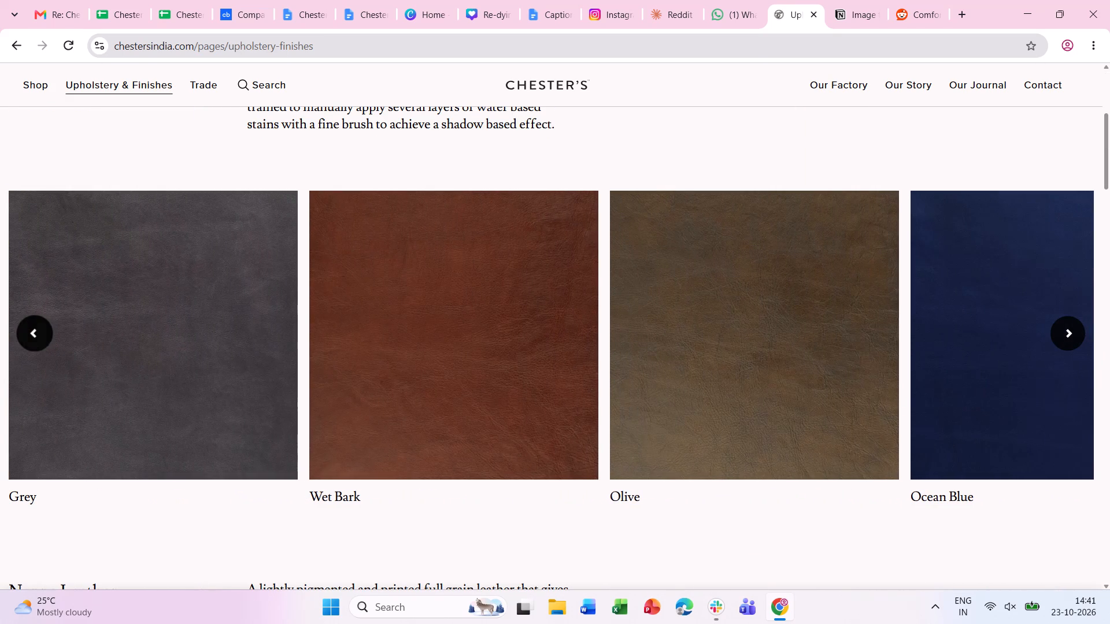
{"action": "left_click", "coordinate": [382, 0]}
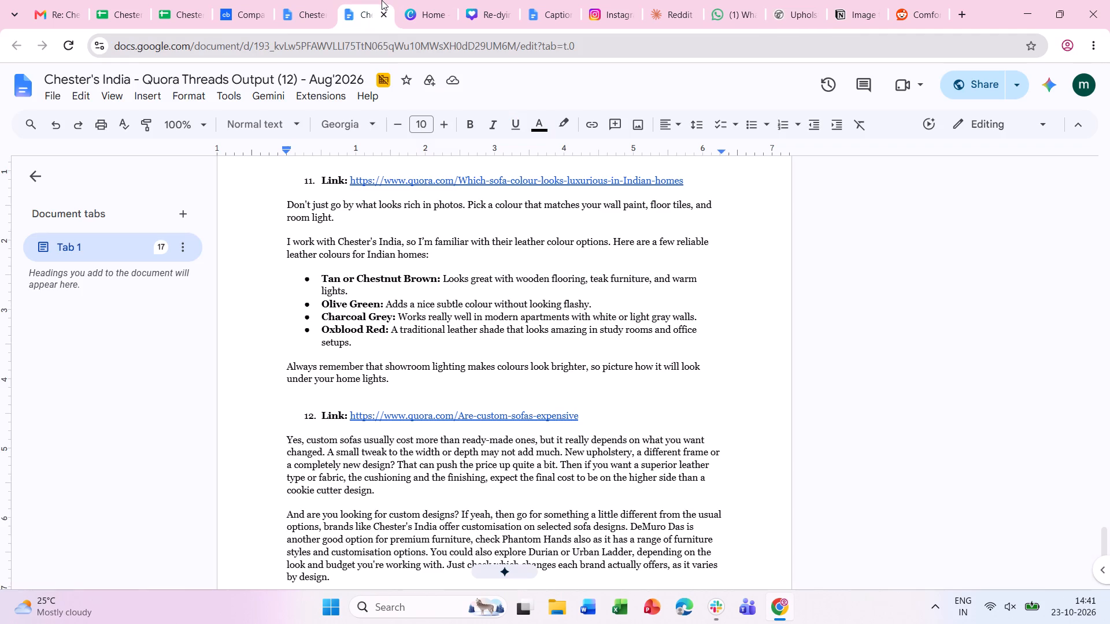
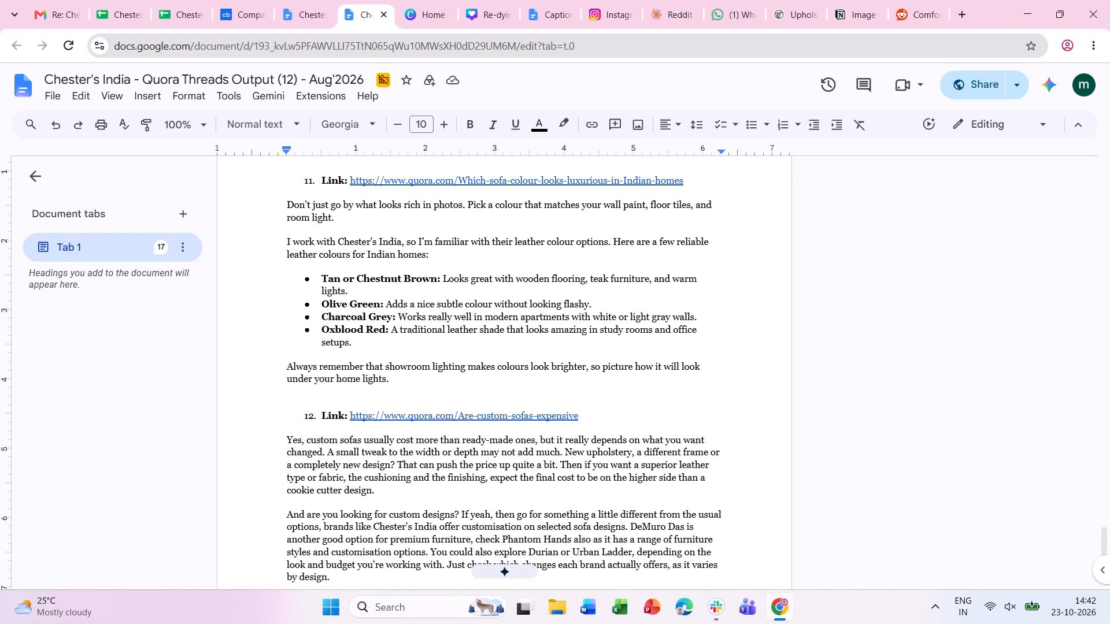
Add a comment on "Durian or Urban Ladder," in answer 12, beginning with "Same comment as mentioned".
{"action": "scroll", "coordinate": [766, 373], "scroll_direction": "down", "scroll_amount": 3}
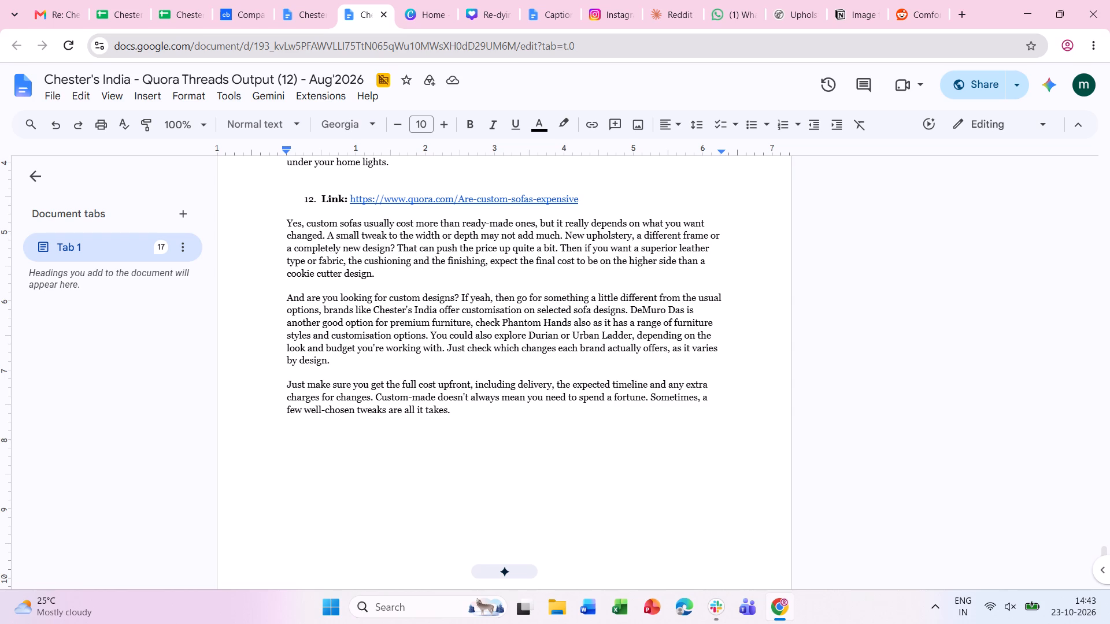
{"action": "left_click_drag", "start_coordinate": [529, 335], "coordinate": [637, 334]}
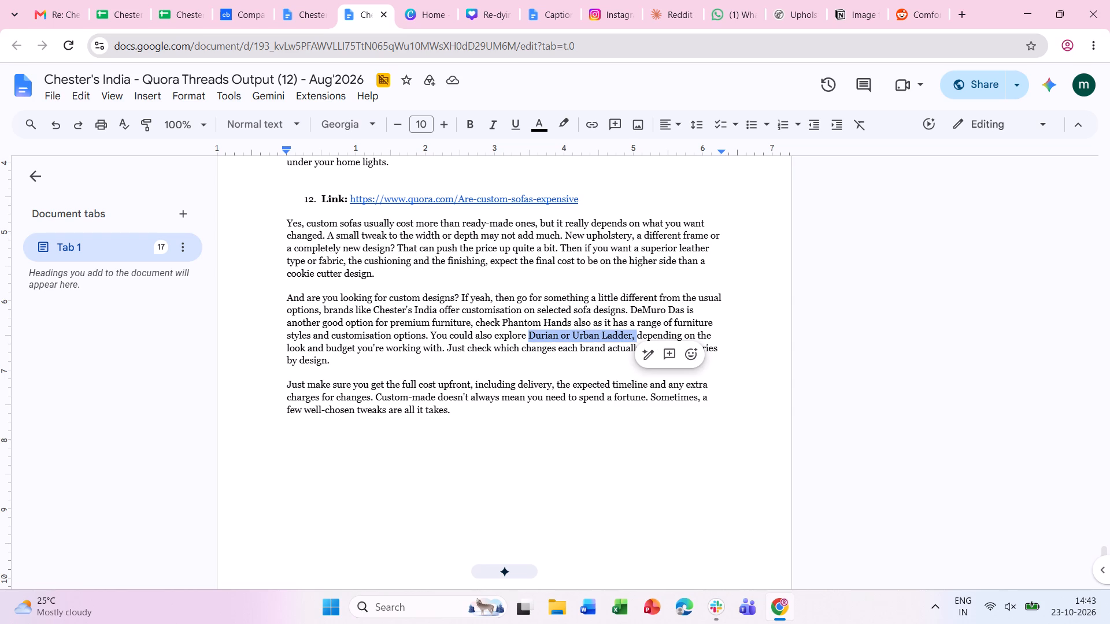
{"action": "left_click", "coordinate": [612, 130]}
{"action": "type", "text": "Same comment as mentioned av"}
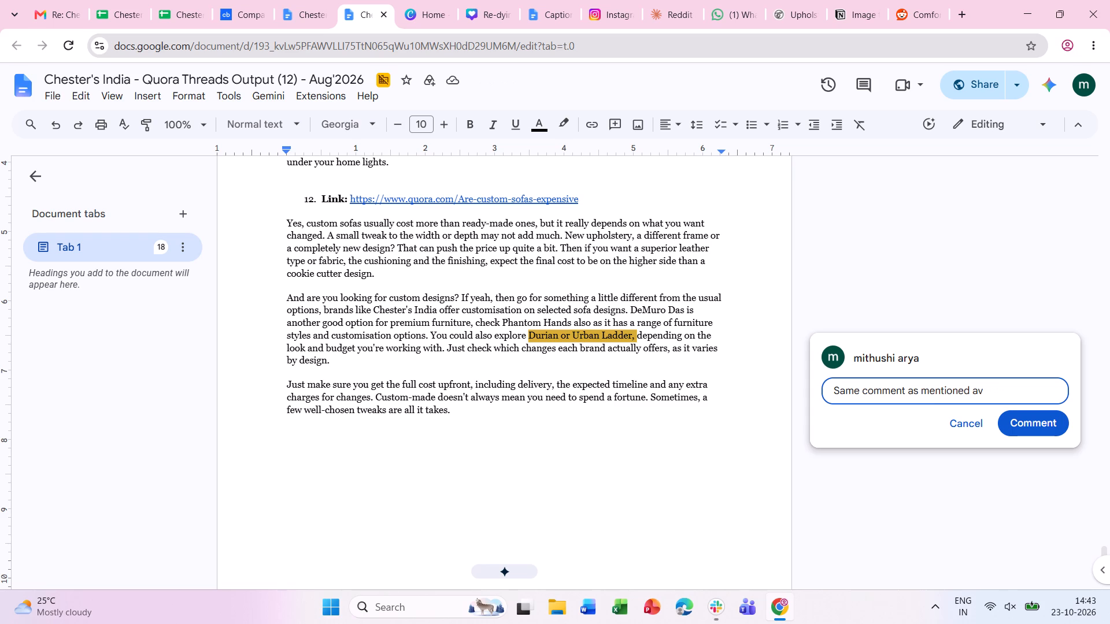
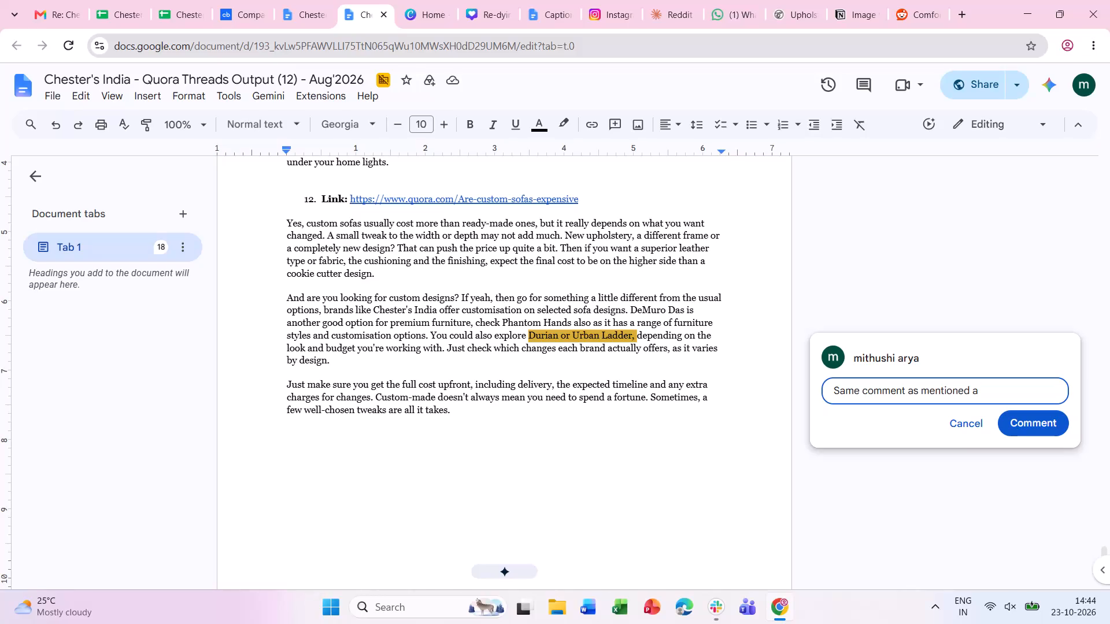
Extend the draft comment on "Durian or Urban Ladder," in answer 12 to read "Same comment as mentioned about".
{"action": "type", "text": "bout"}
{"action": "key", "text": "space"}
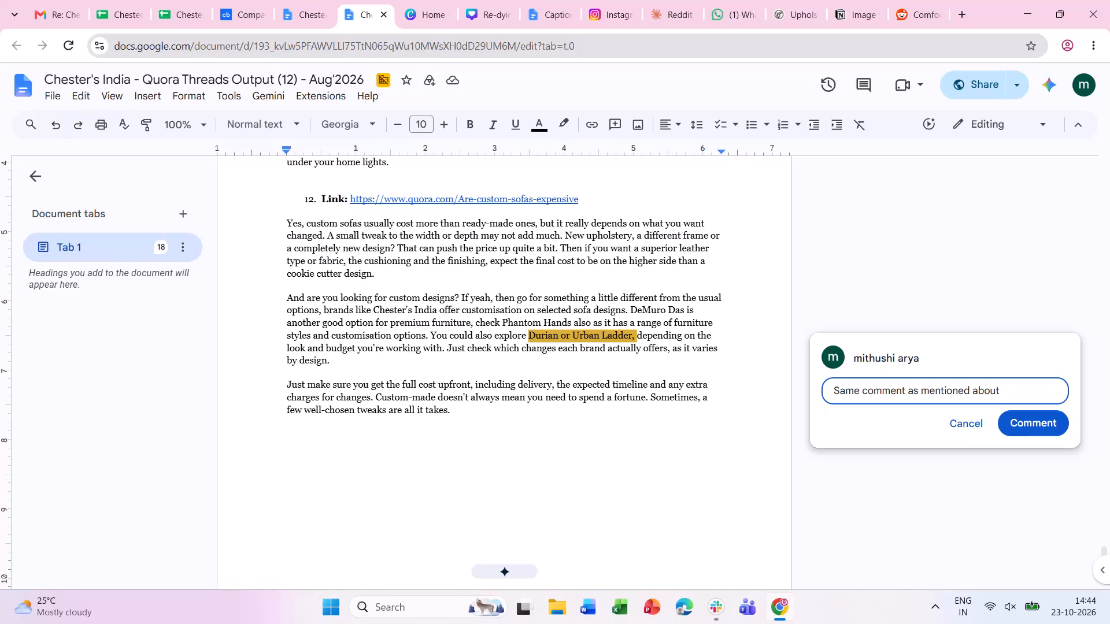
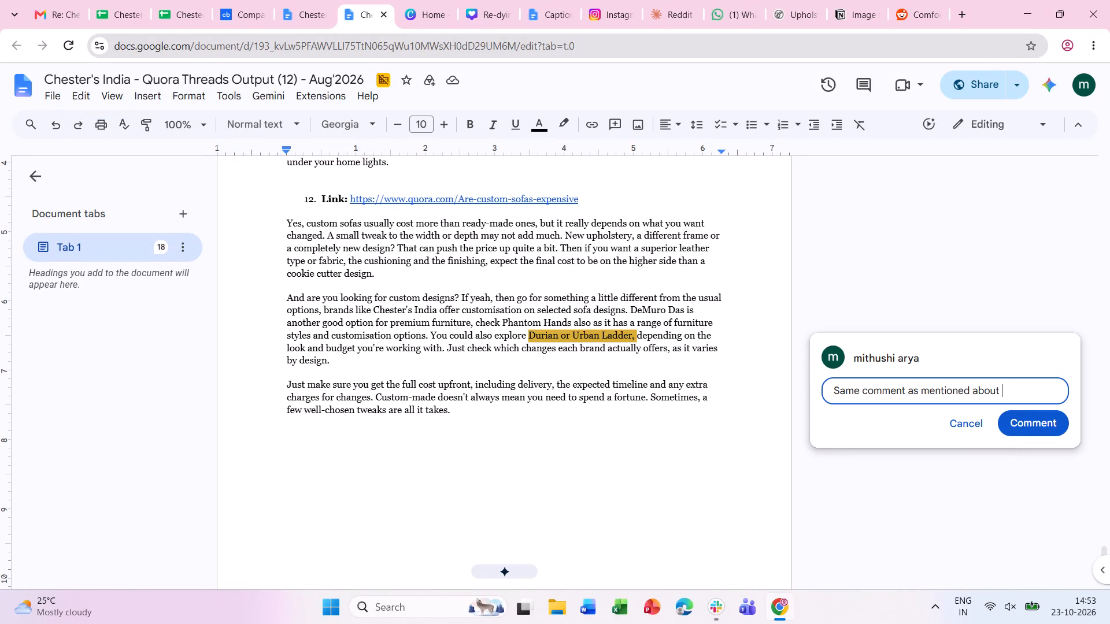
Extend the draft comment on "Durian or Urban Ladder," with "the competitor brands".
{"action": "type", "text": "the competi"}
{"action": "type", "text": "tor brands"}
{"action": "key", "text": "space"}
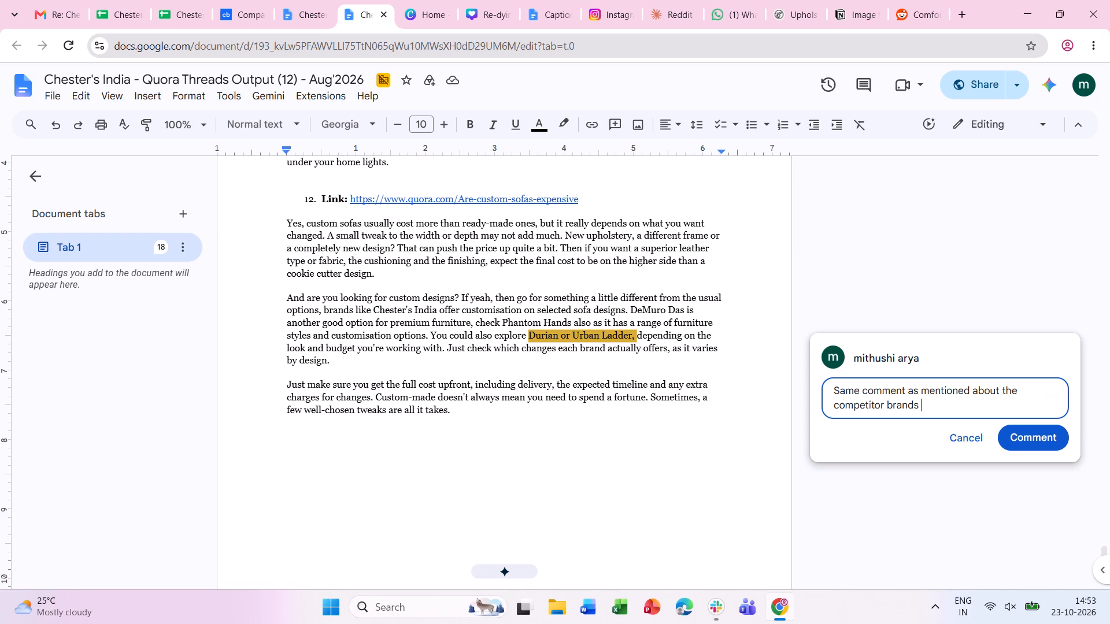
{"action": "key", "text": "BackSpace"}
Insert "before" after "mentioned" in the draft comment on "Durian or Urban Ladder," and post the comment.
{"action": "left_click", "coordinate": [970, 395]}
{"action": "key", "text": "space"}
{"action": "type", "text": "abo"}
{"action": "key", "text": "BackSpace"}
{"action": "key", "text": "BackSpace"}
{"action": "key", "text": "BackSpace"}
{"action": "type", "text": "beofre"}
{"action": "key", "text": "BackSpace"}
{"action": "key", "text": "BackSpace"}
{"action": "key", "text": "BackSpace"}
{"action": "key", "text": "BackSpace"}
{"action": "type", "text": "fore"}
{"action": "left_click", "coordinate": [1059, 438]}
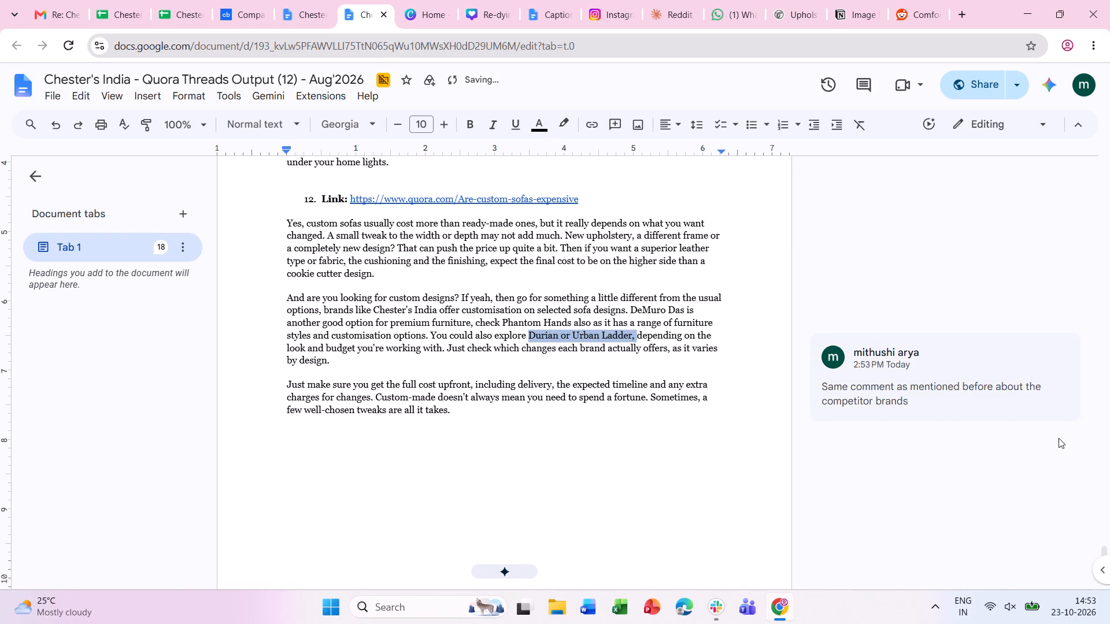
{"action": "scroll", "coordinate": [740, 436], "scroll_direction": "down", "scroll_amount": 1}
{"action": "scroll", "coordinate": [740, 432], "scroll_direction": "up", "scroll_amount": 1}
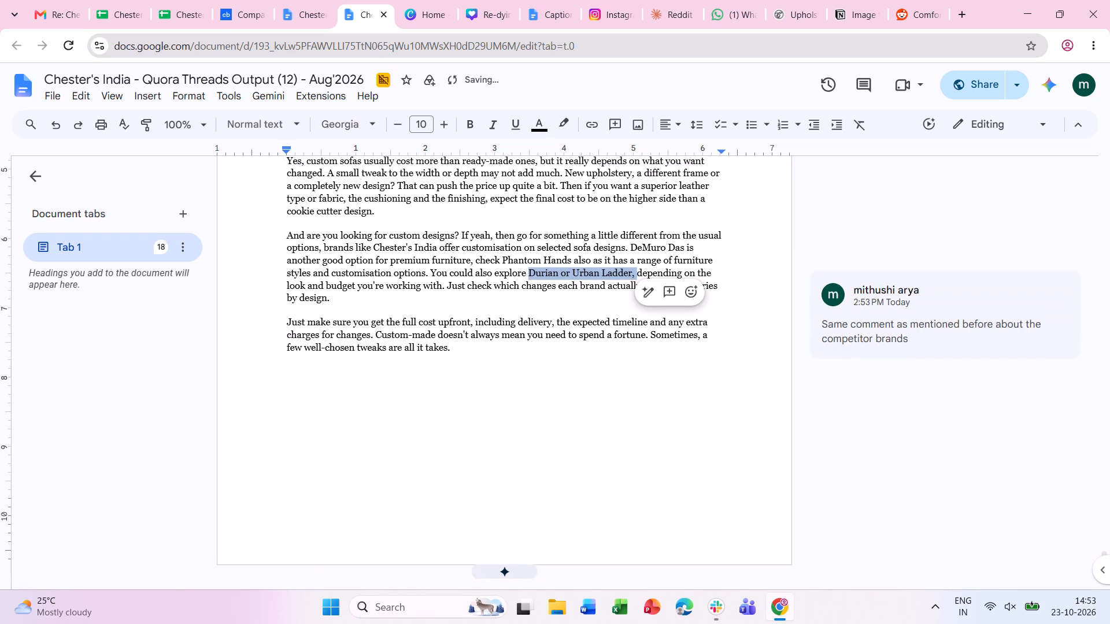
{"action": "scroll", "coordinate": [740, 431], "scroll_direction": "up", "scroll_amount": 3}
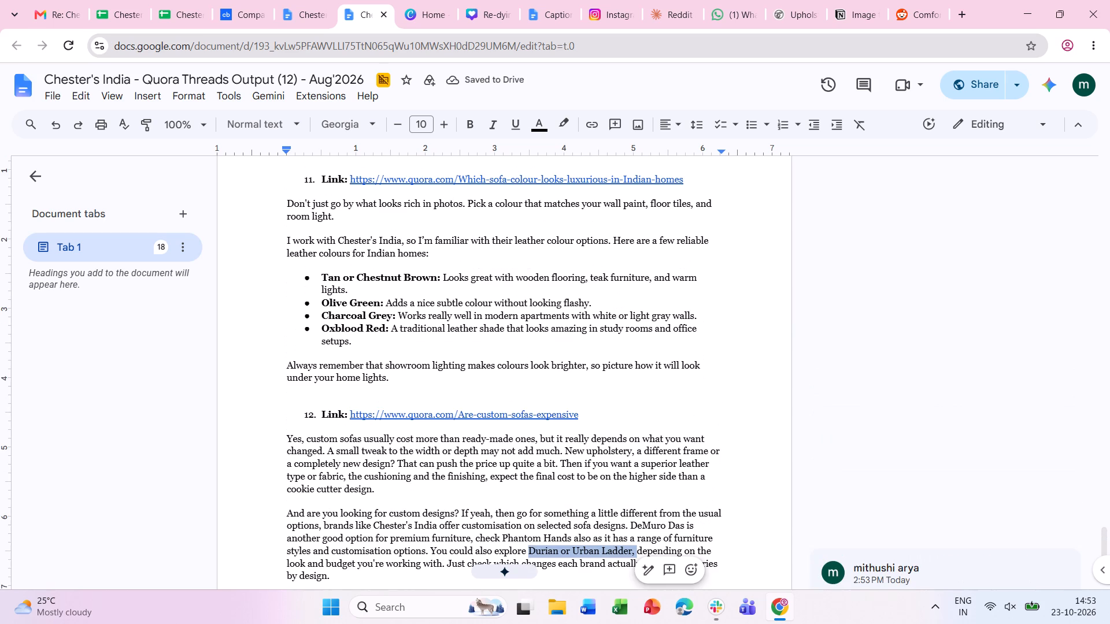
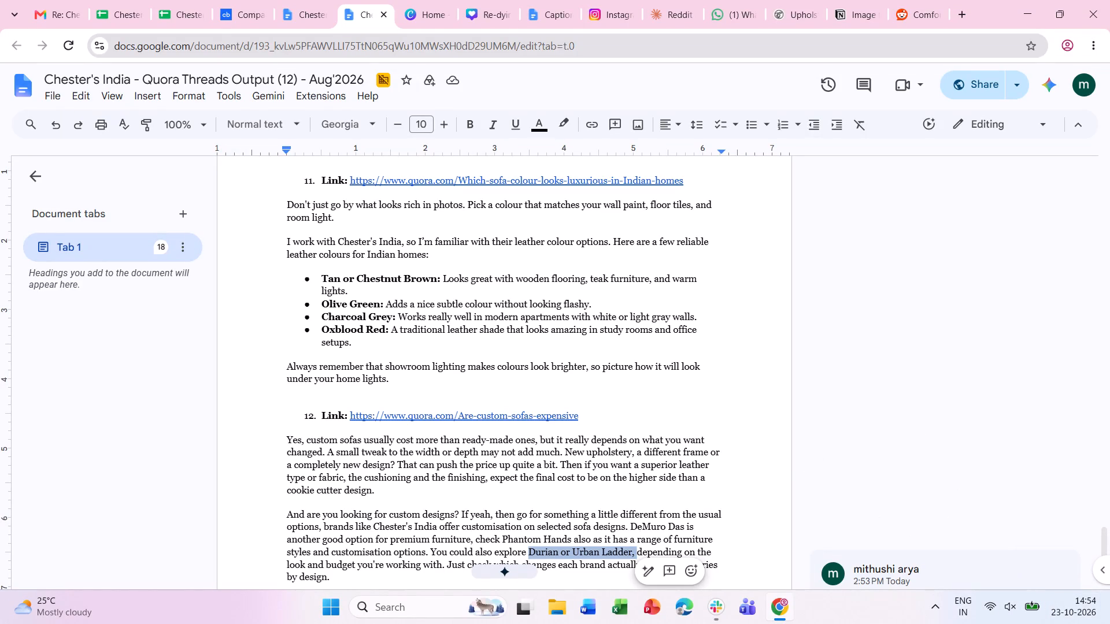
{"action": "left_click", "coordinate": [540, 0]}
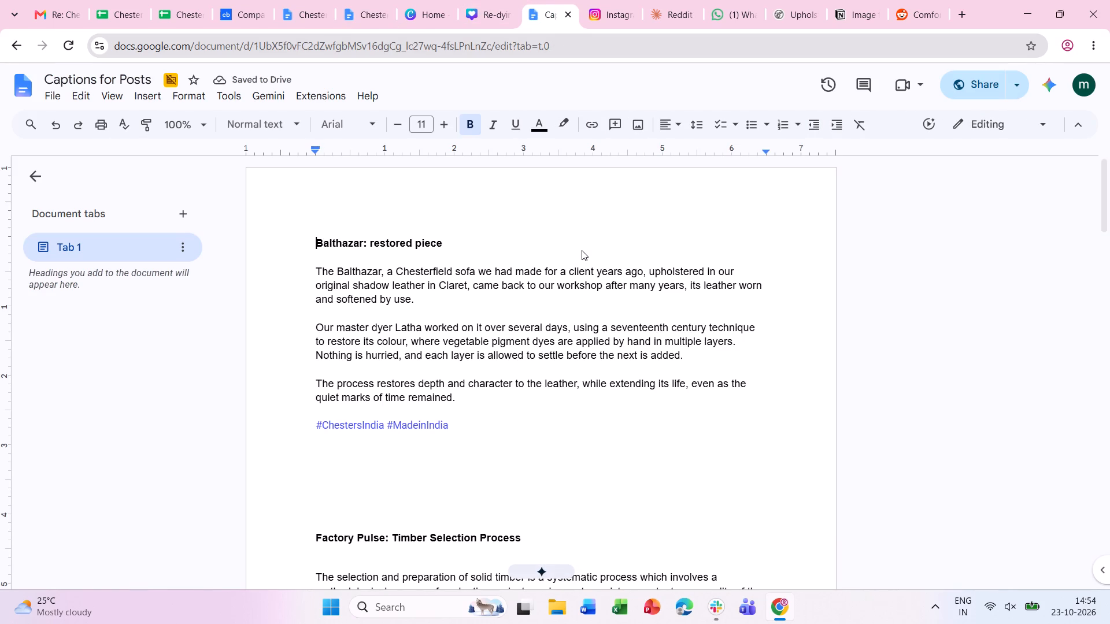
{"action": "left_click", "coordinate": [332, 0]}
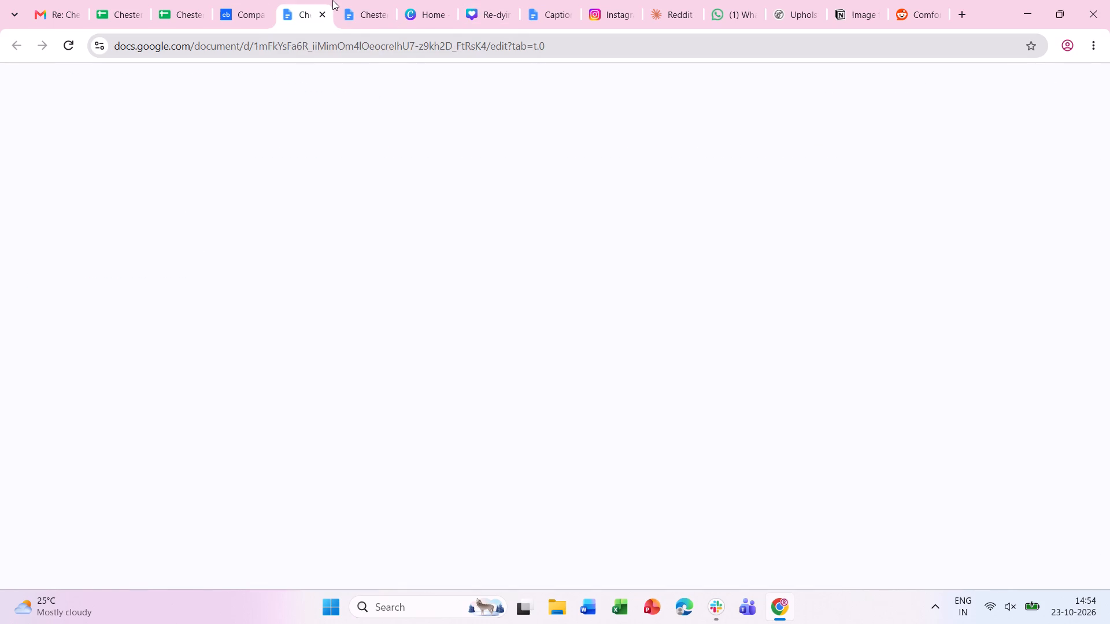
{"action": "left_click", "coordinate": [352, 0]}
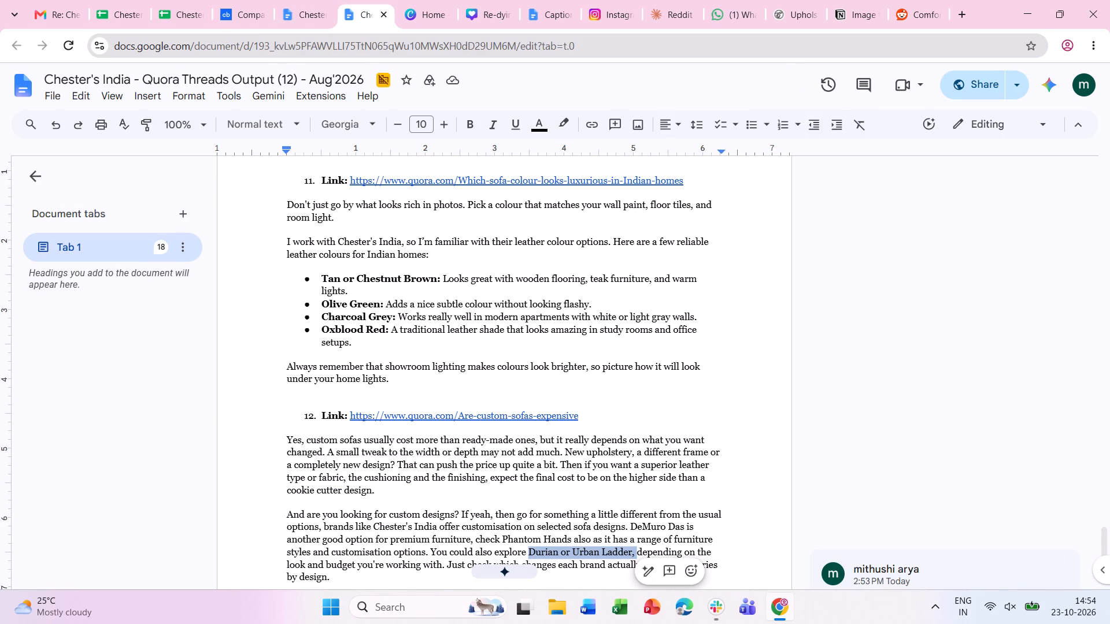
Open the available actions for the posted comment on "Durian or Urban Ladder," in the answer to thread 12.
{"action": "scroll", "coordinate": [714, 361], "scroll_direction": "down", "scroll_amount": 2}
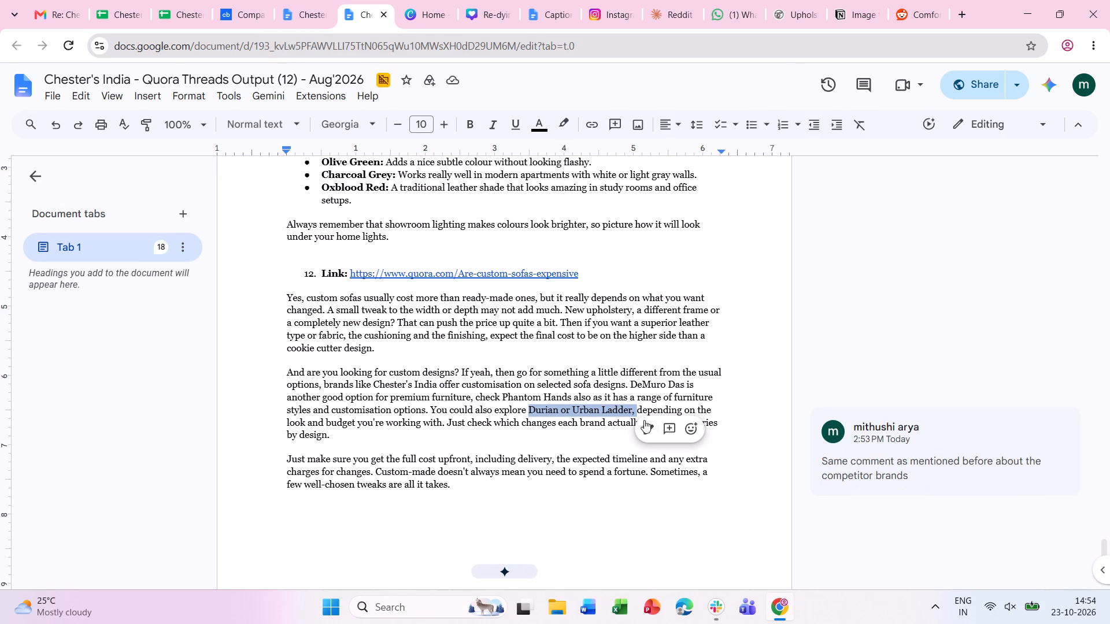
{"action": "left_click", "coordinate": [534, 507]}
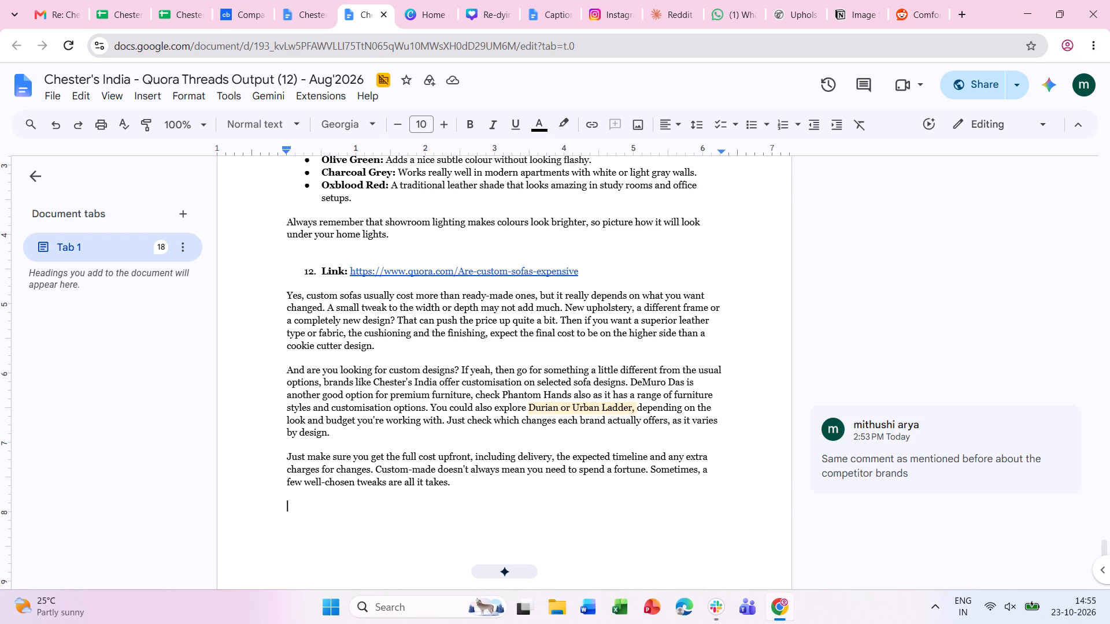
{"action": "left_click", "coordinate": [1053, 435]}
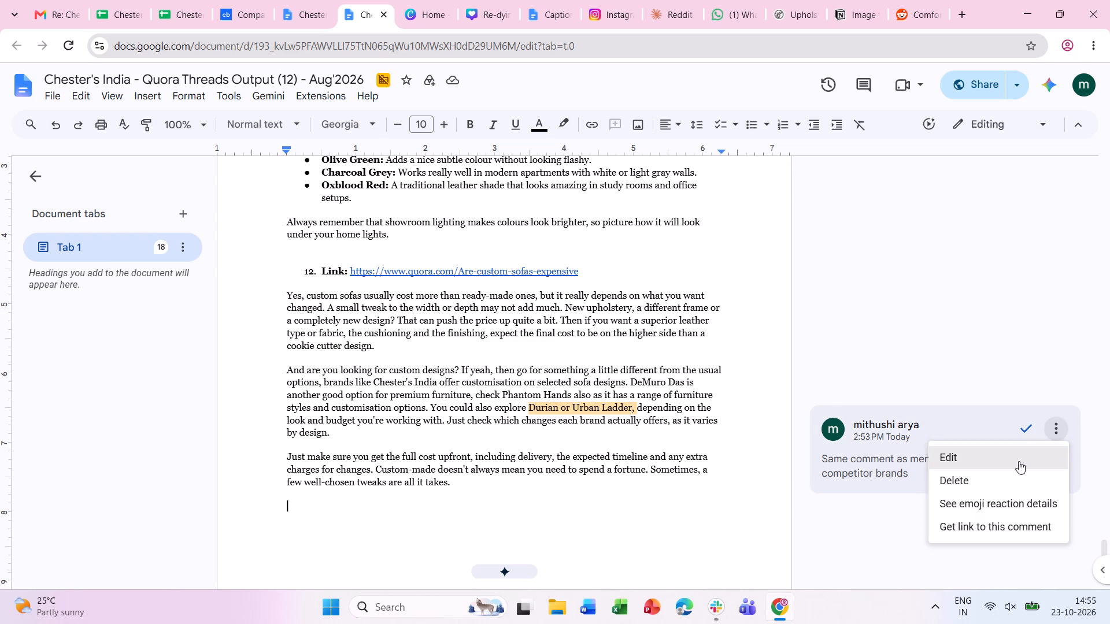
Edit the posted comment on "Durian or Urban Ladder," by appending ", otherwise the overall answer is fine".
{"action": "left_click", "coordinate": [1016, 463]}
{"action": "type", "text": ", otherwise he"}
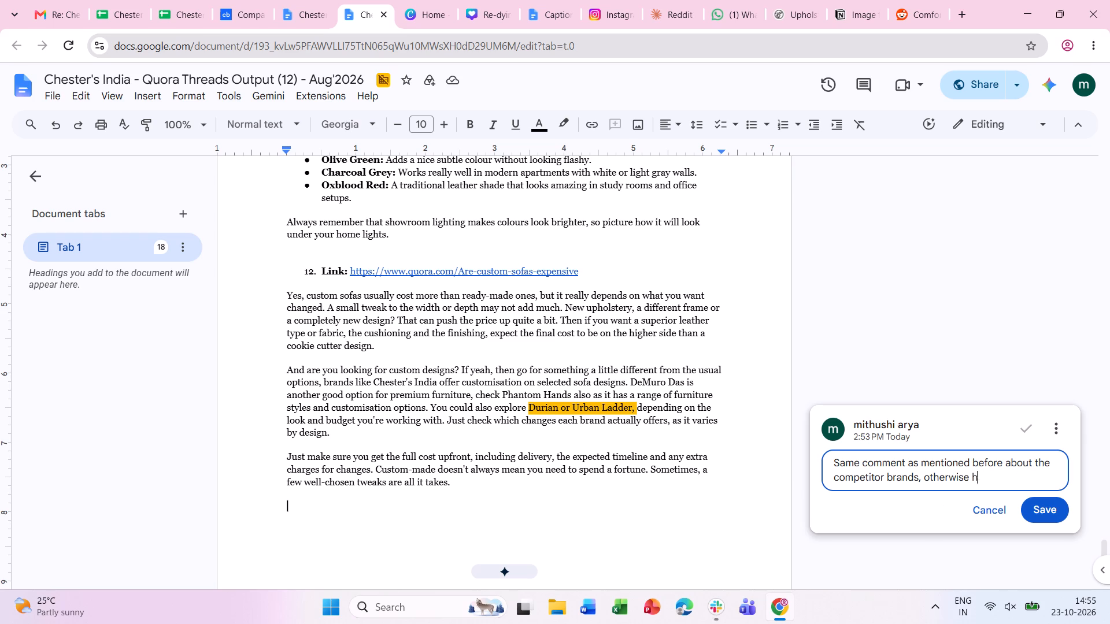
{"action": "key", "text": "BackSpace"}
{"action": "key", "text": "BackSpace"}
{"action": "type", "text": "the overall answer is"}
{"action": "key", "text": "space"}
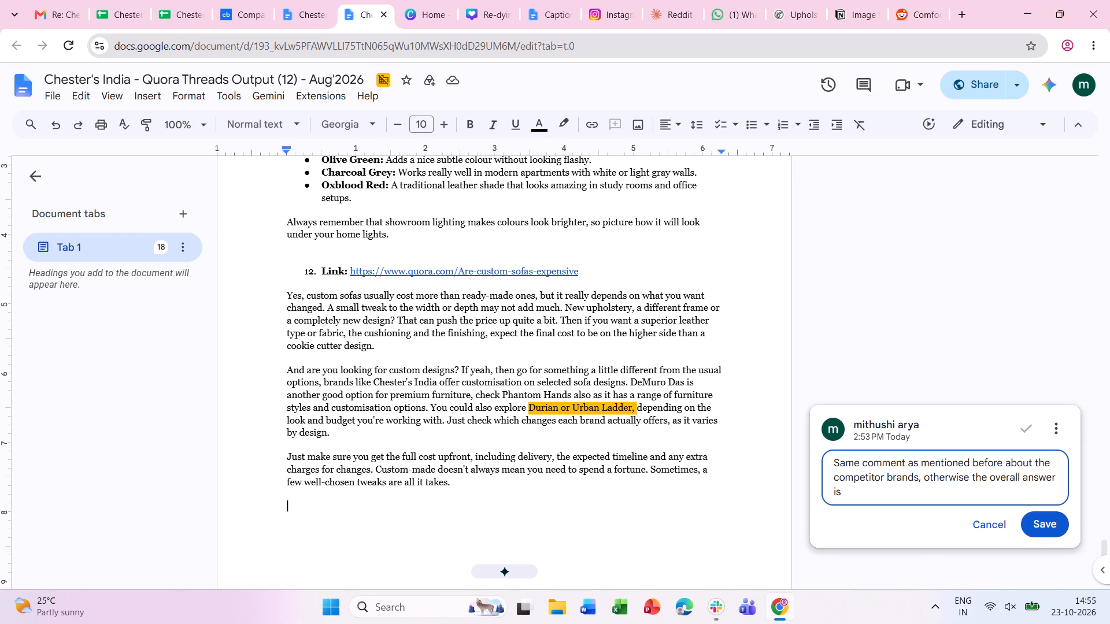
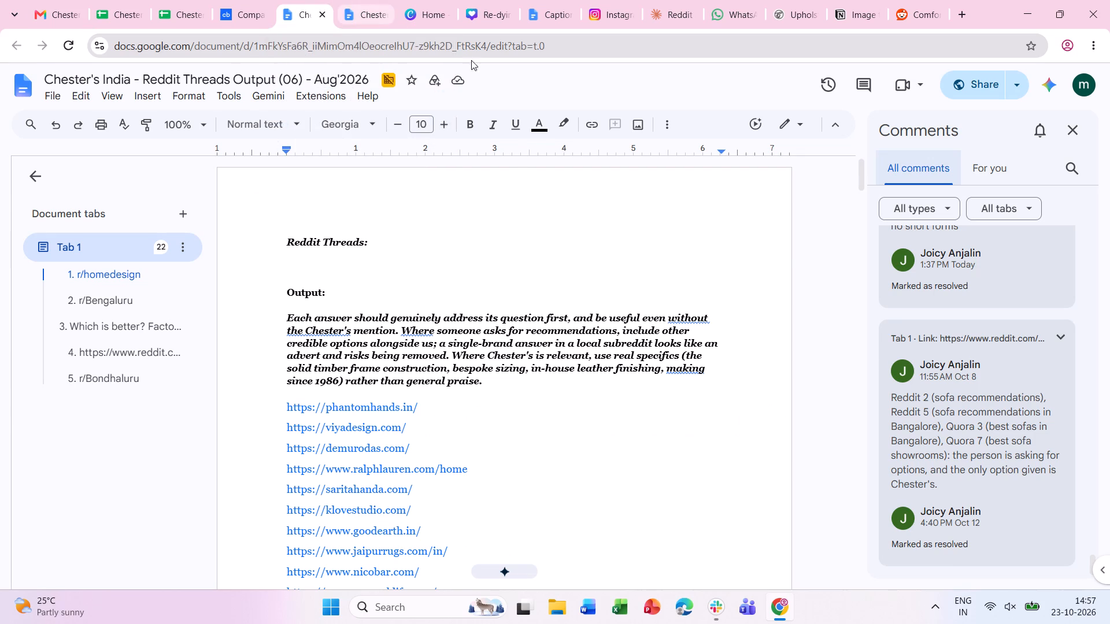
Review the opening brief and the r/homedesign thread on comfortable Chesterfield couches with its answer in the Reddit Threads Output document.
{"action": "scroll", "coordinate": [794, 430], "scroll_direction": "down", "scroll_amount": 13}
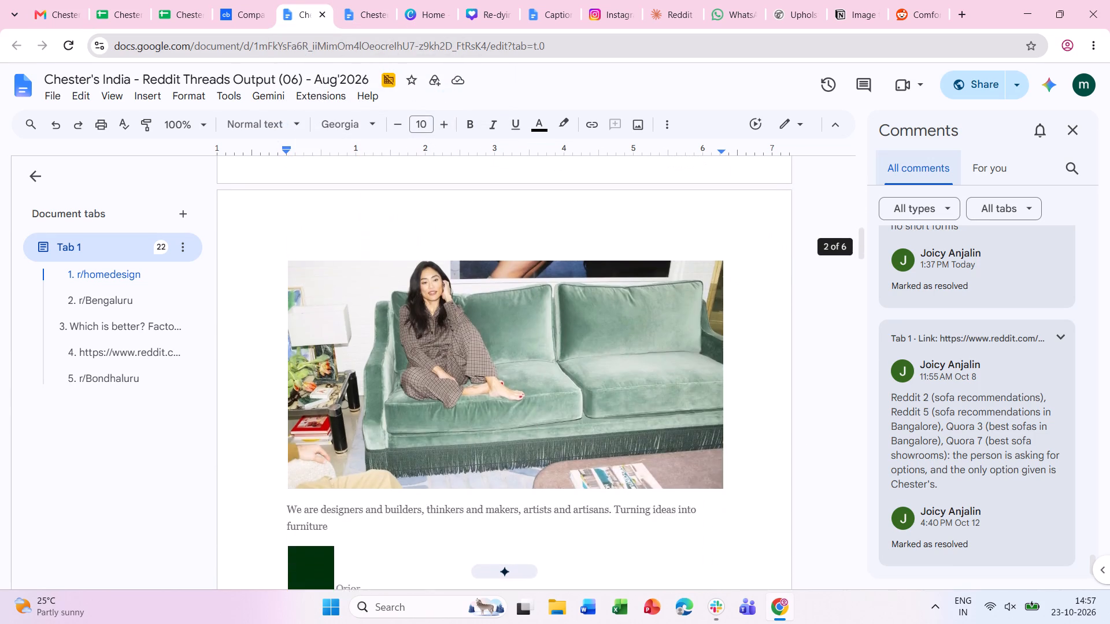
{"action": "scroll", "coordinate": [791, 426], "scroll_direction": "down", "scroll_amount": 5}
{"action": "scroll", "coordinate": [791, 426], "scroll_direction": "up", "scroll_amount": 1}
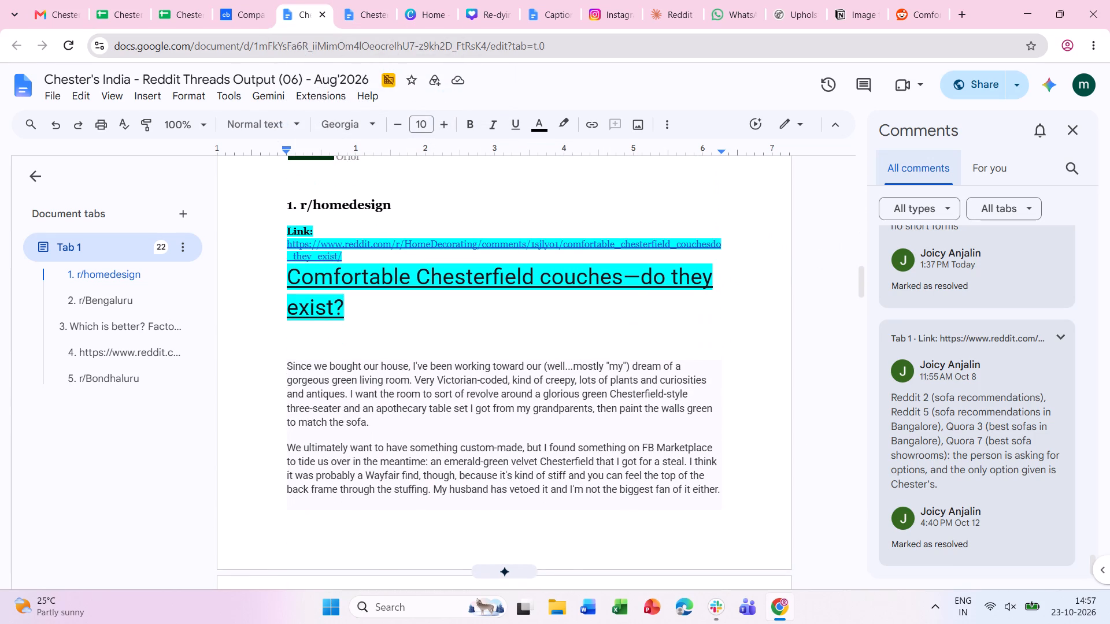
{"action": "scroll", "coordinate": [791, 426], "scroll_direction": "down", "scroll_amount": 5}
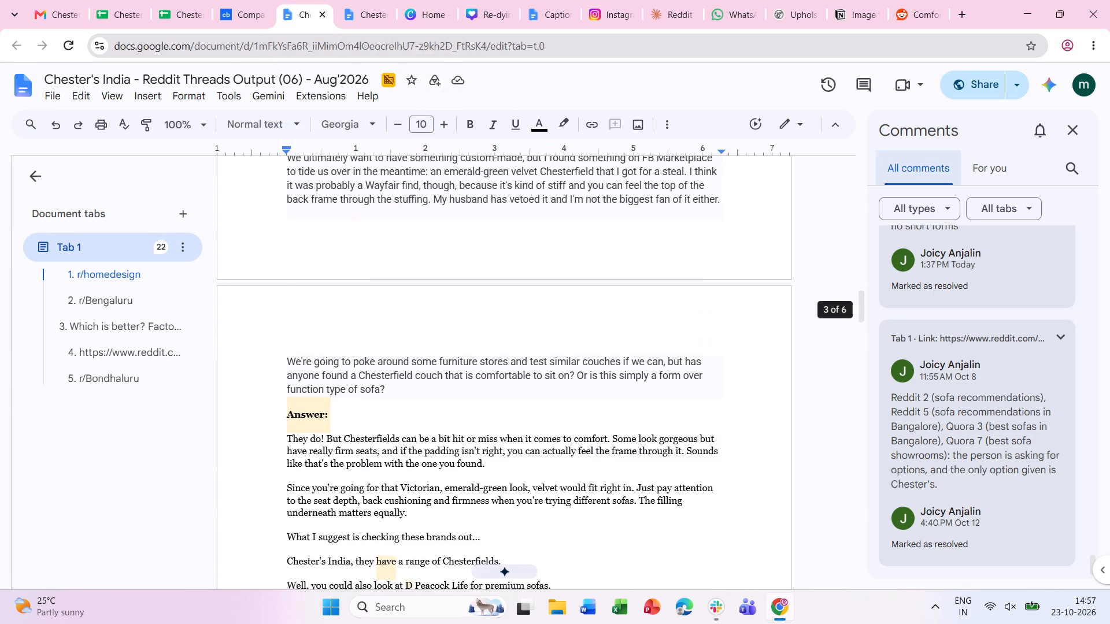
{"action": "scroll", "coordinate": [791, 426], "scroll_direction": "down", "scroll_amount": 3}
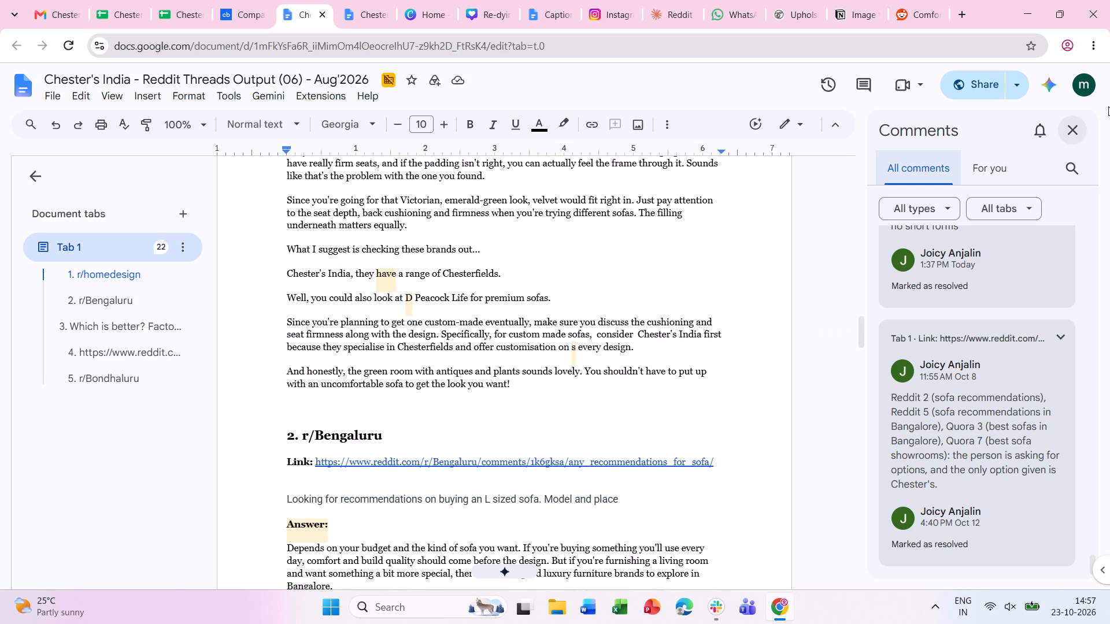
Close the full comments list and read the answers to threads 1 to 4 alongside their reviewer comments.
{"action": "left_click", "coordinate": [1076, 137]}
{"action": "scroll", "coordinate": [1061, 409], "scroll_direction": "up", "scroll_amount": 2}
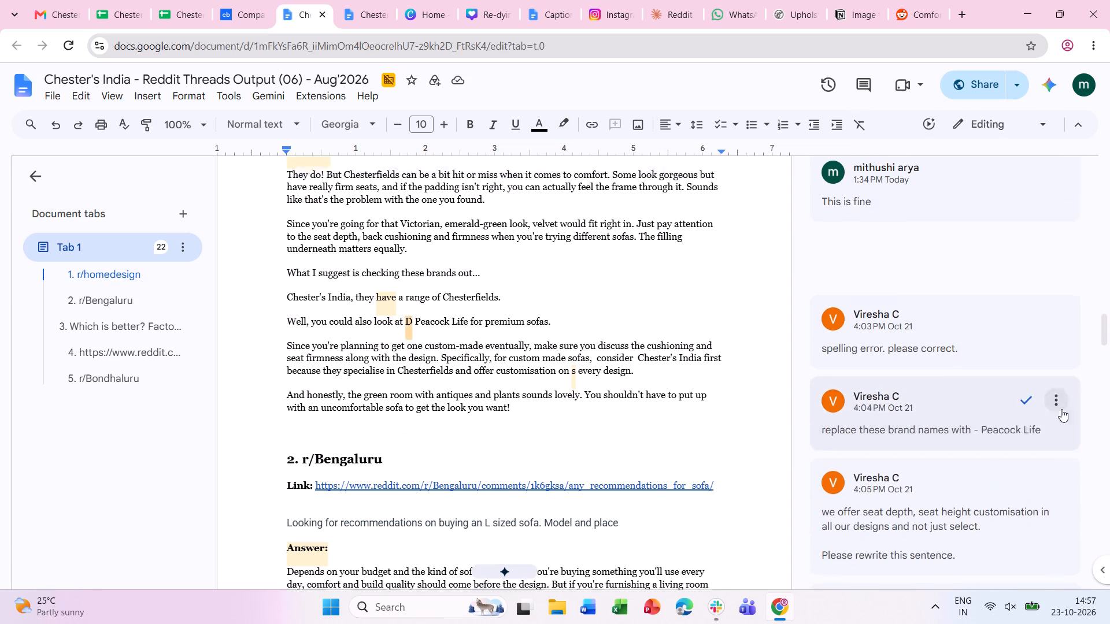
{"action": "scroll", "coordinate": [1079, 376], "scroll_direction": "down", "scroll_amount": 6}
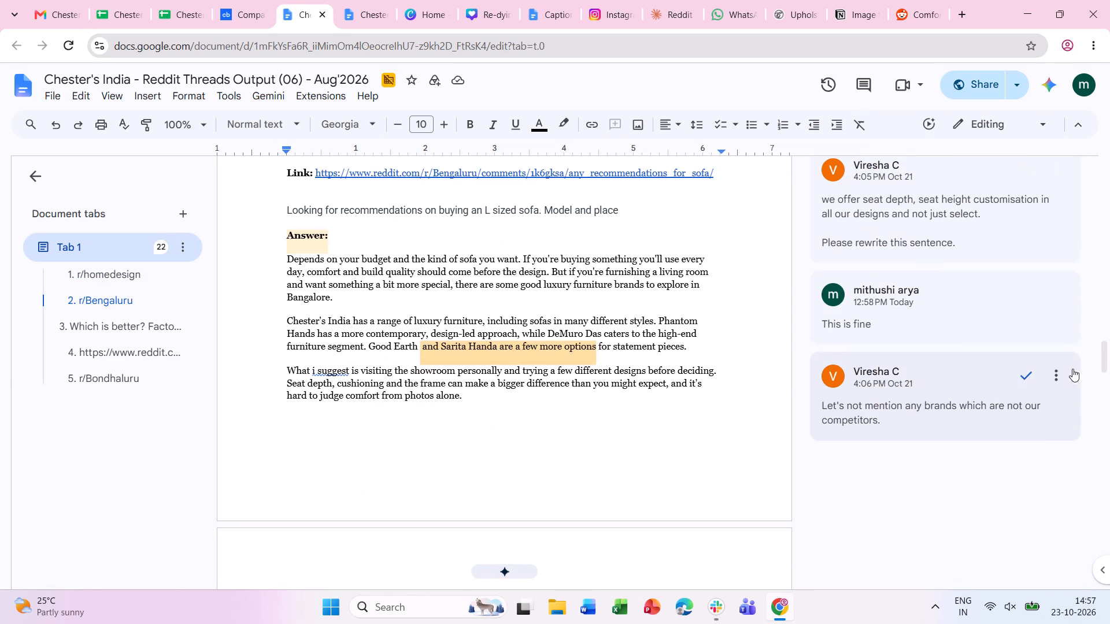
{"action": "scroll", "coordinate": [1096, 387], "scroll_direction": "down", "scroll_amount": 3}
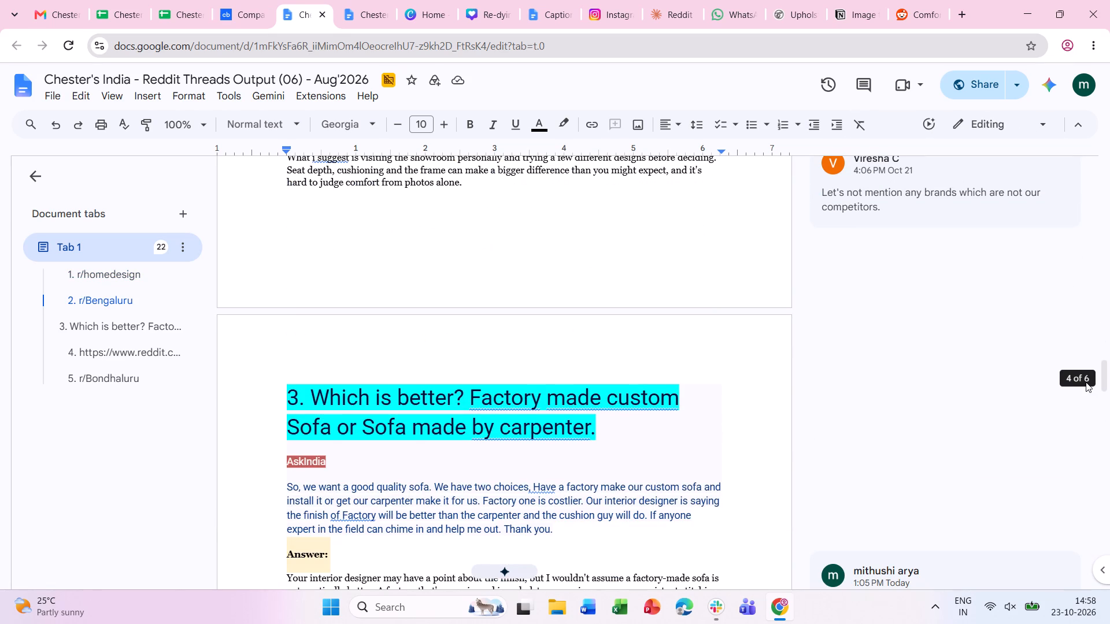
{"action": "scroll", "coordinate": [1040, 363], "scroll_direction": "down", "scroll_amount": 3}
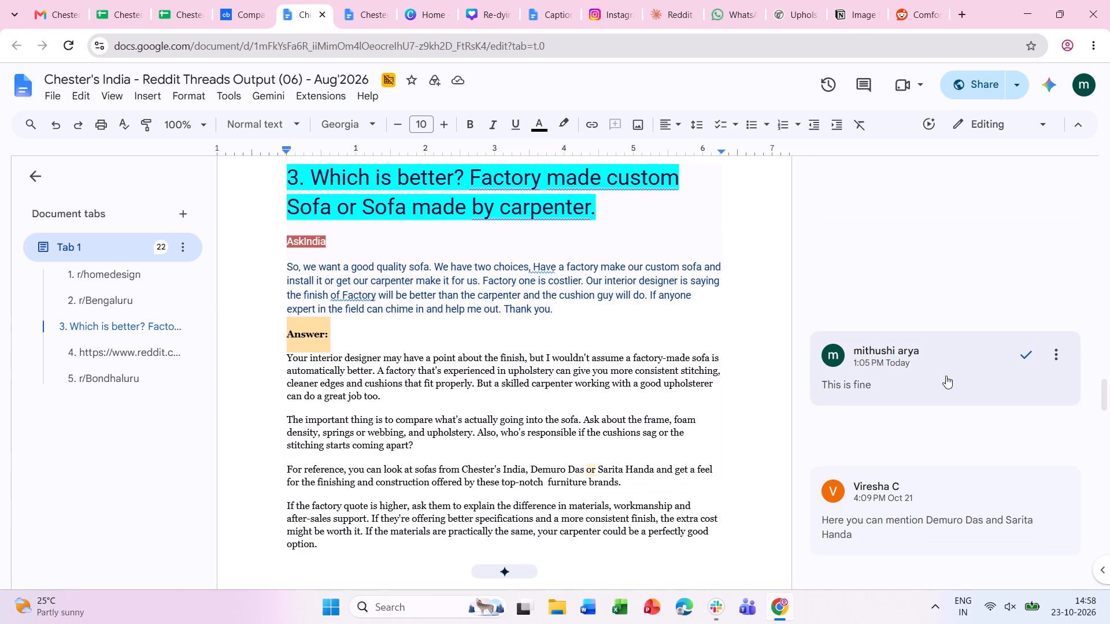
{"action": "scroll", "coordinate": [1067, 421], "scroll_direction": "down", "scroll_amount": 2}
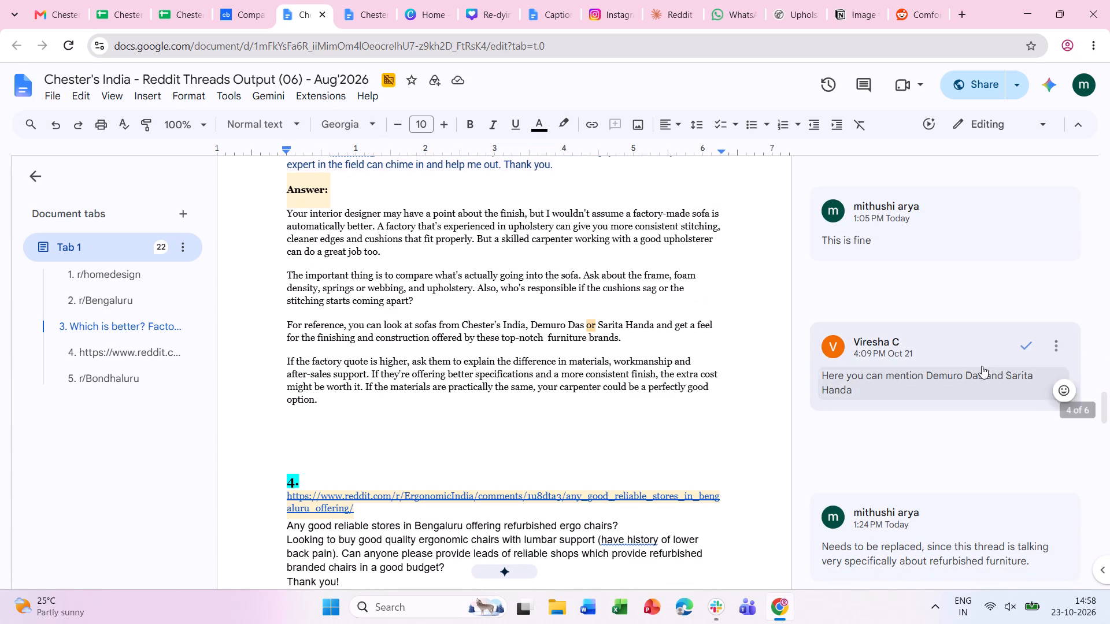
{"action": "scroll", "coordinate": [1053, 421], "scroll_direction": "down", "scroll_amount": 3}
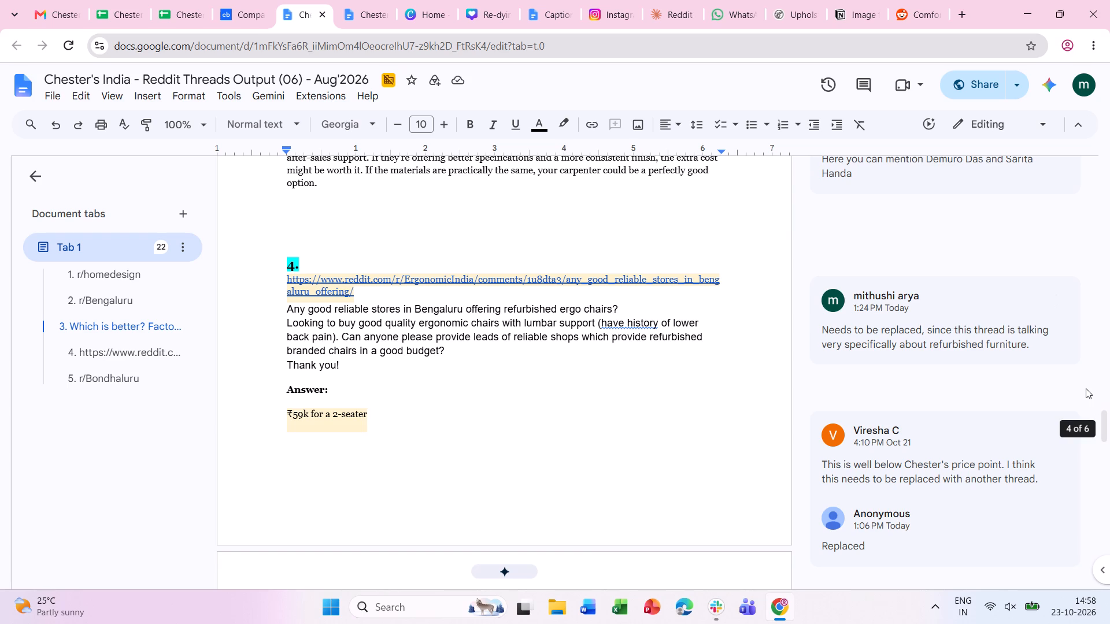
{"action": "scroll", "coordinate": [1081, 391], "scroll_direction": "down", "scroll_amount": 5}
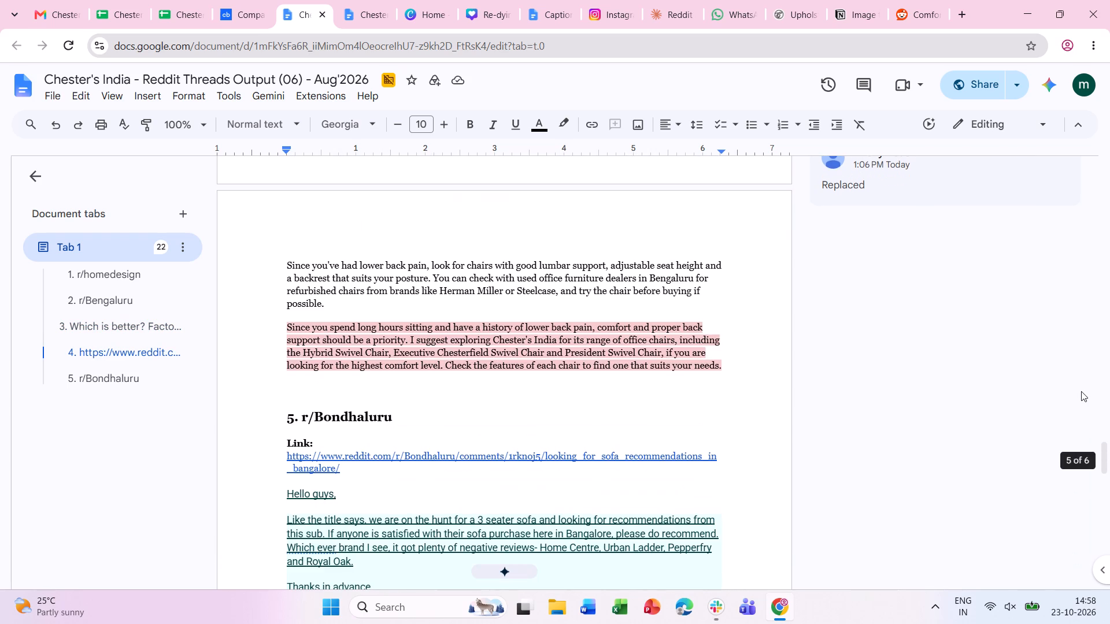
Read the r/Bondhaluru revised answer and the thread 6 fabric-or-leather answer, checking the highlighted paragraphs against the reviewer comments.
{"action": "scroll", "coordinate": [1081, 391], "scroll_direction": "down", "scroll_amount": 3}
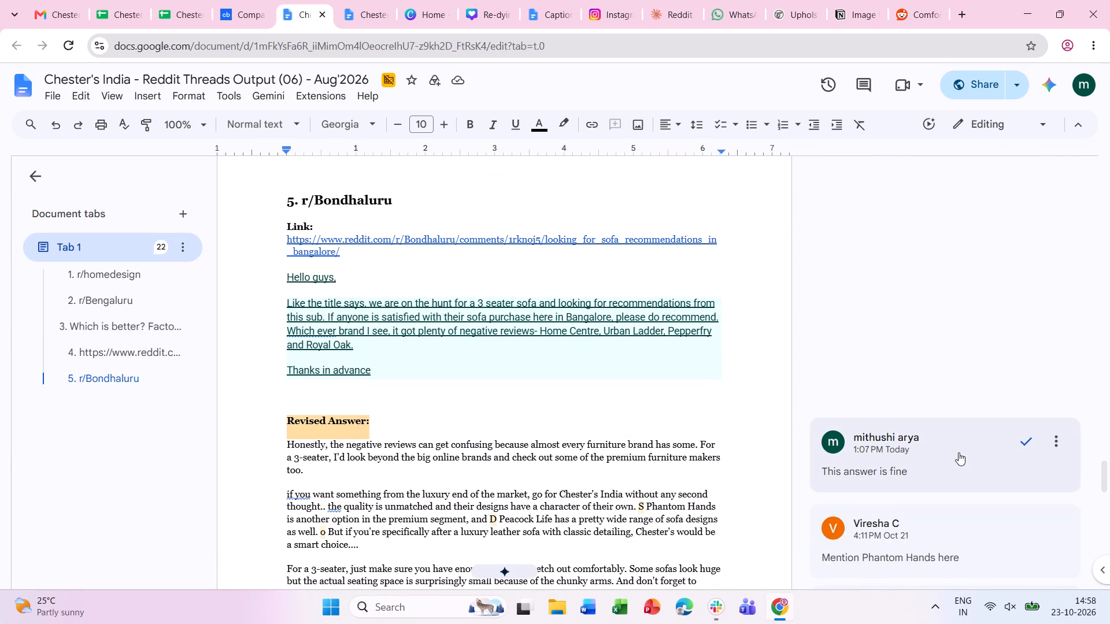
{"action": "scroll", "coordinate": [1102, 354], "scroll_direction": "down", "scroll_amount": 3}
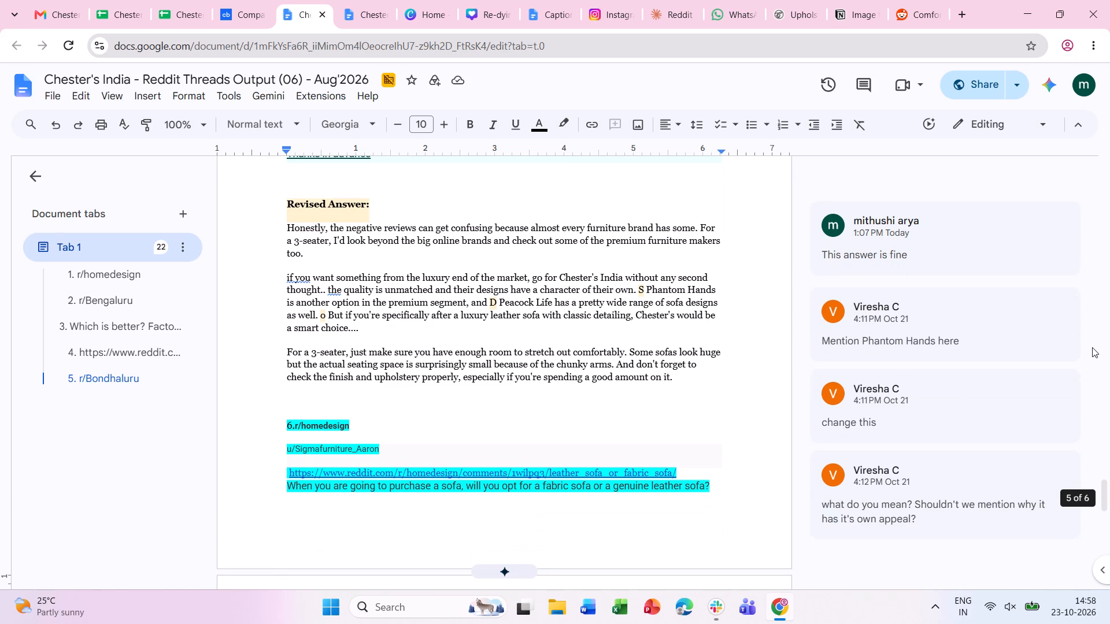
{"action": "scroll", "coordinate": [1092, 347], "scroll_direction": "down", "scroll_amount": 2}
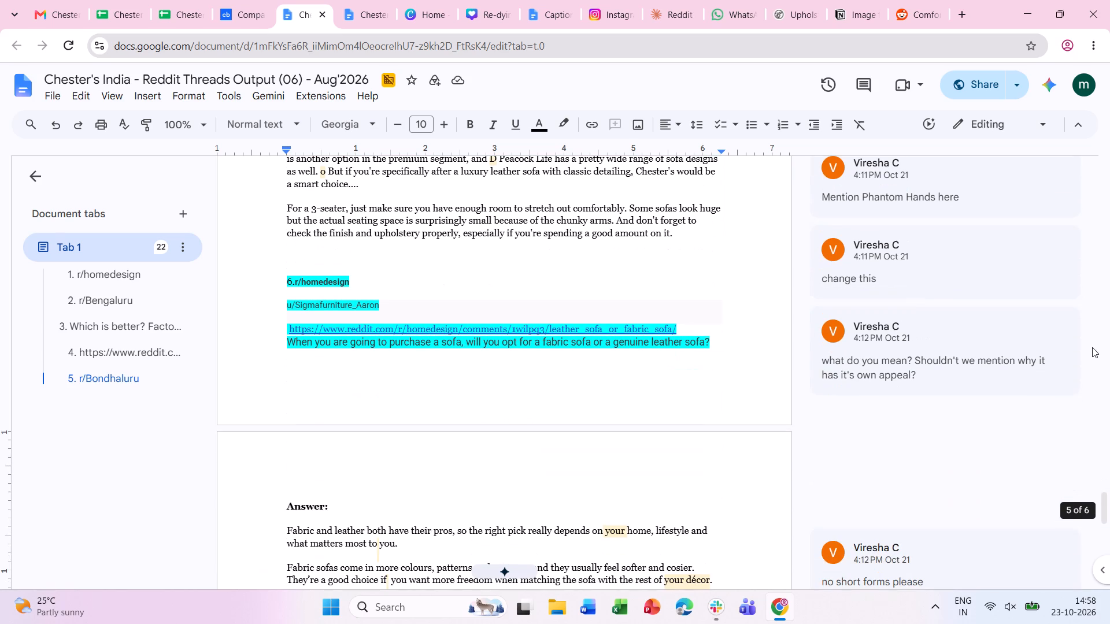
{"action": "scroll", "coordinate": [1092, 347], "scroll_direction": "down", "scroll_amount": 1}
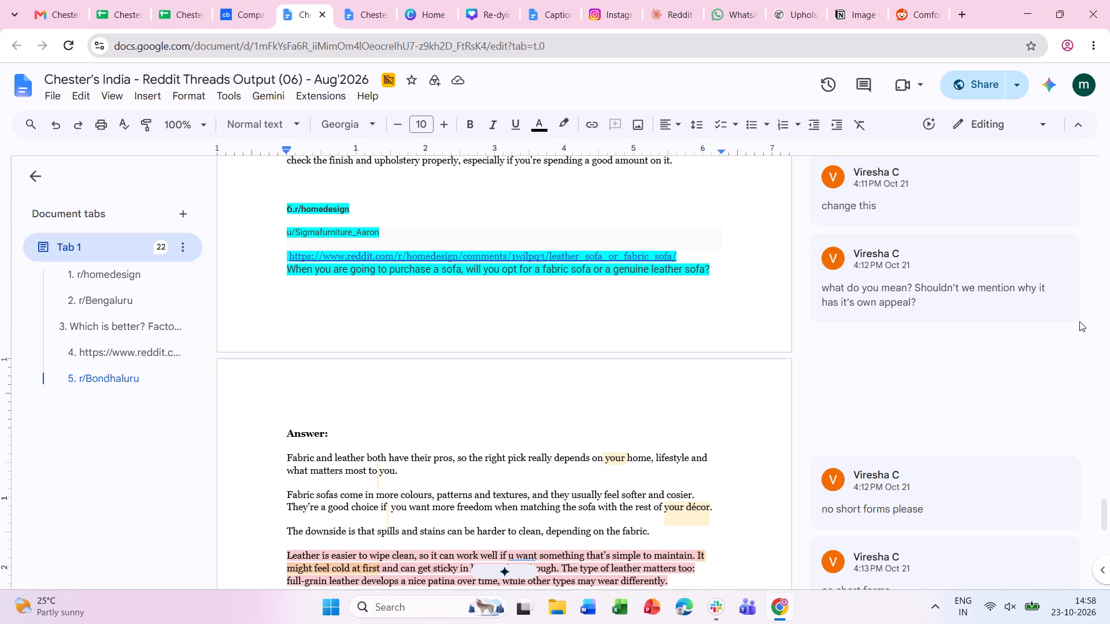
{"action": "scroll", "coordinate": [1079, 321], "scroll_direction": "down", "scroll_amount": 2}
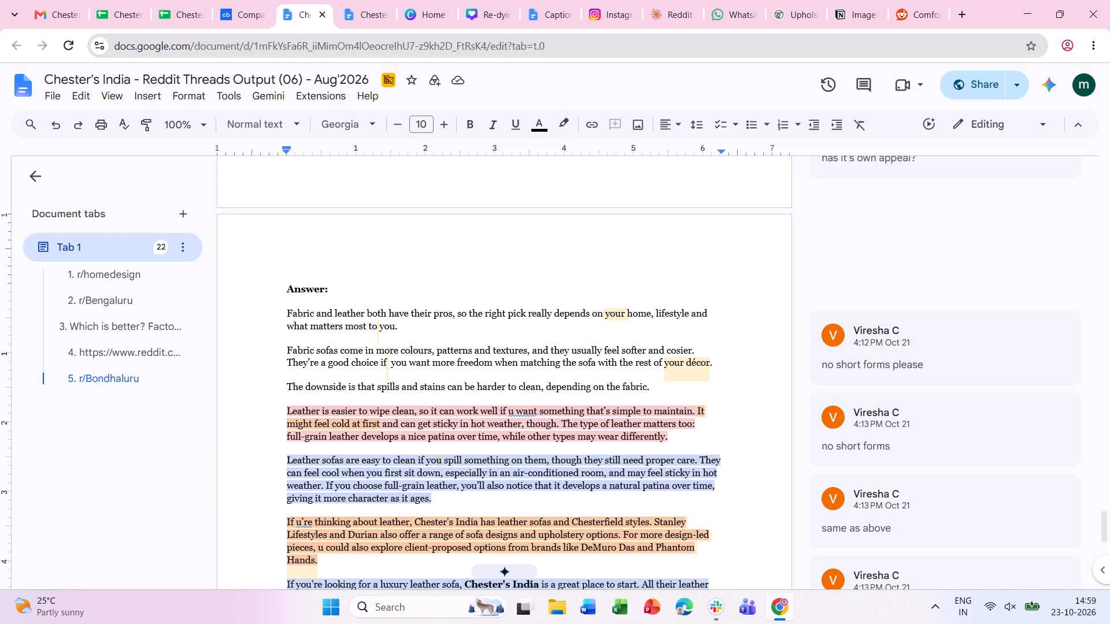
{"action": "scroll", "coordinate": [746, 434], "scroll_direction": "down", "scroll_amount": 1}
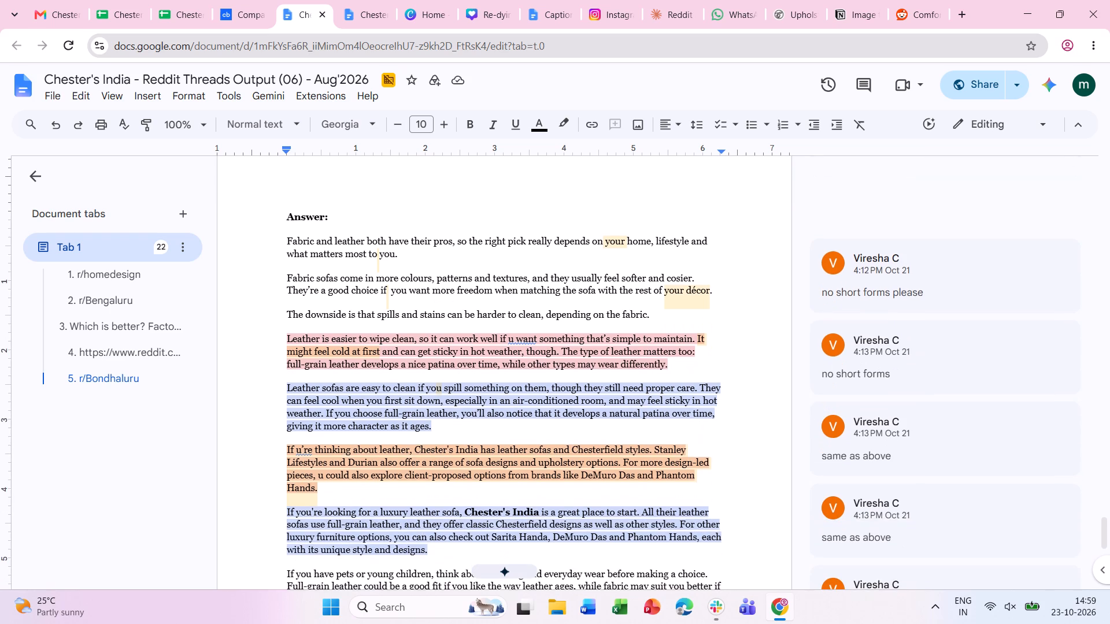
{"action": "scroll", "coordinate": [746, 434], "scroll_direction": "down", "scroll_amount": 1}
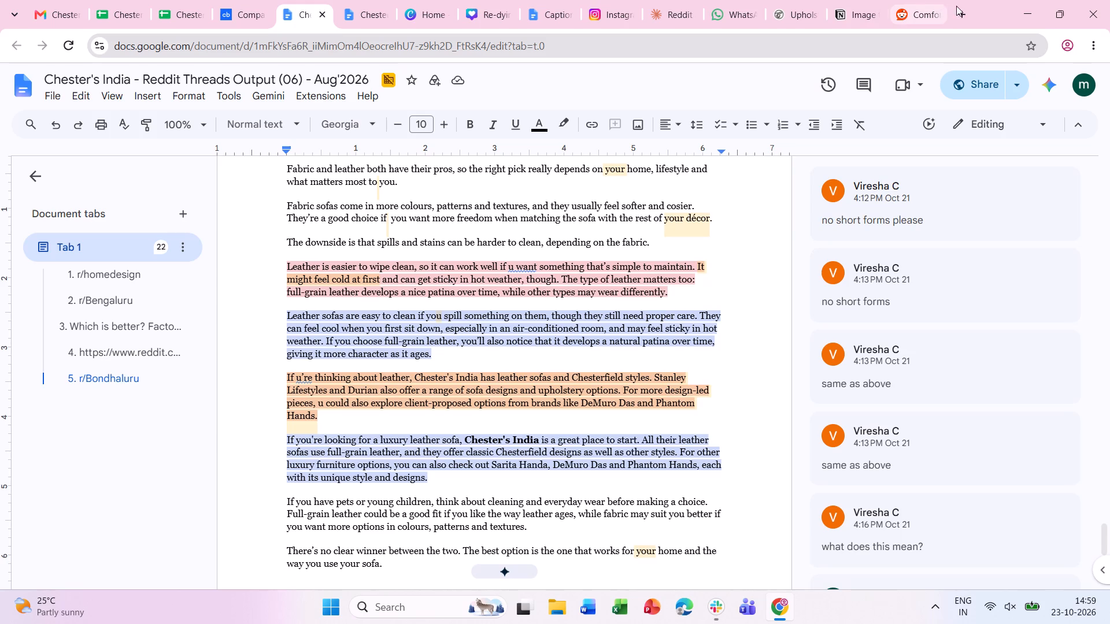
Search Google in a new browser tab for "does leather furniture feel cold" and read through the overview and results.
{"action": "left_click", "coordinate": [964, 5]}
{"action": "key", "text": "g"}
{"action": "key", "text": "Return"}
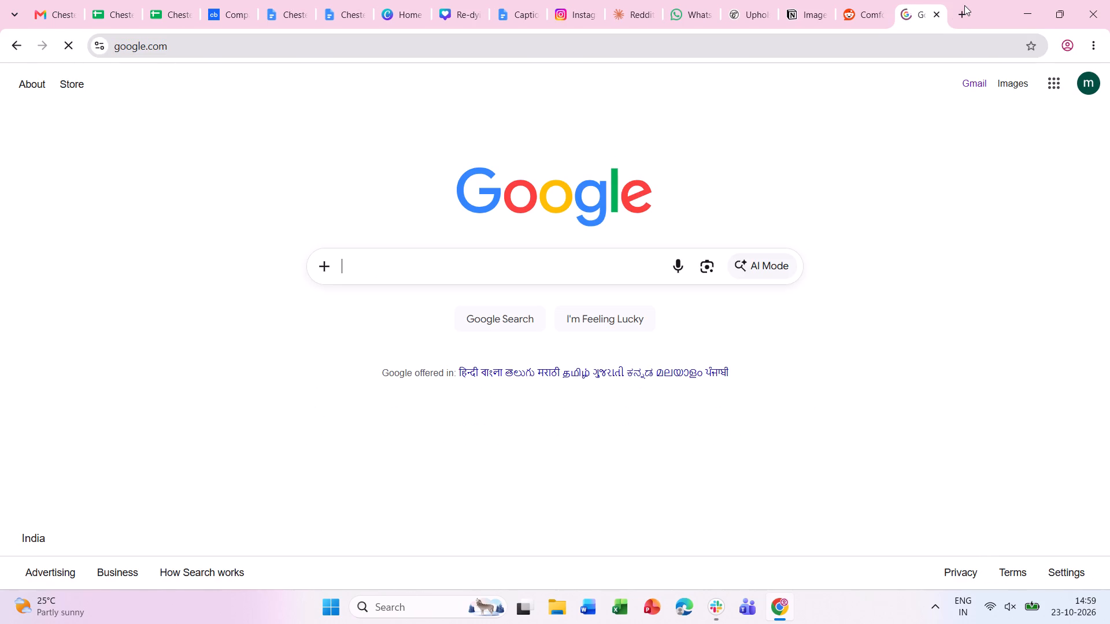
{"action": "type", "text": "do leather so"}
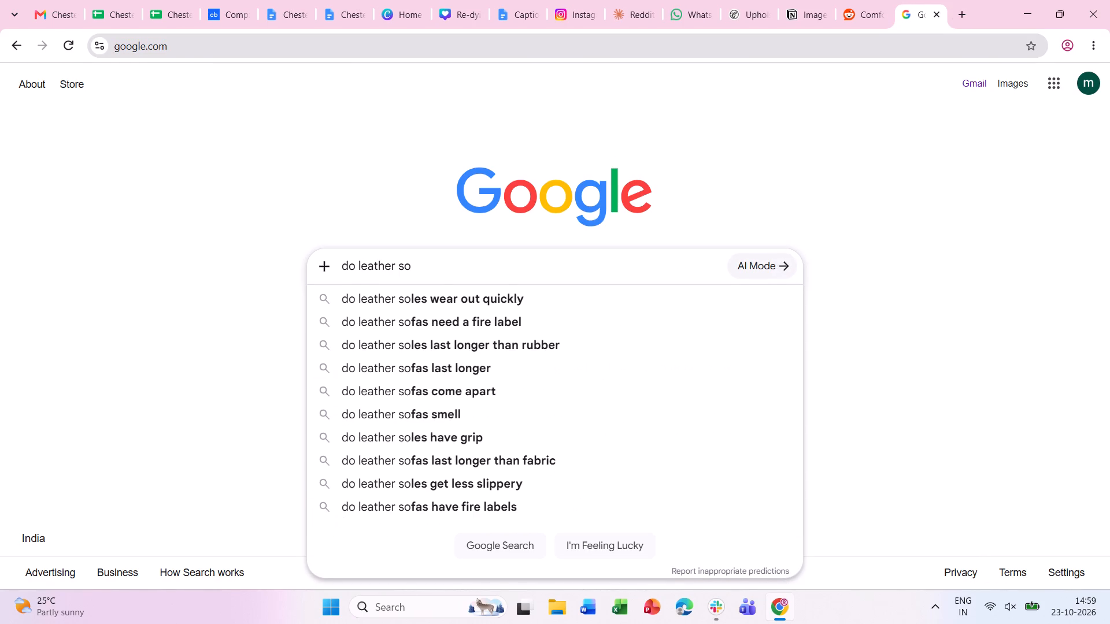
{"action": "type", "text": "fas"}
{"action": "key", "text": "space"}
{"action": "type", "text": "feel"}
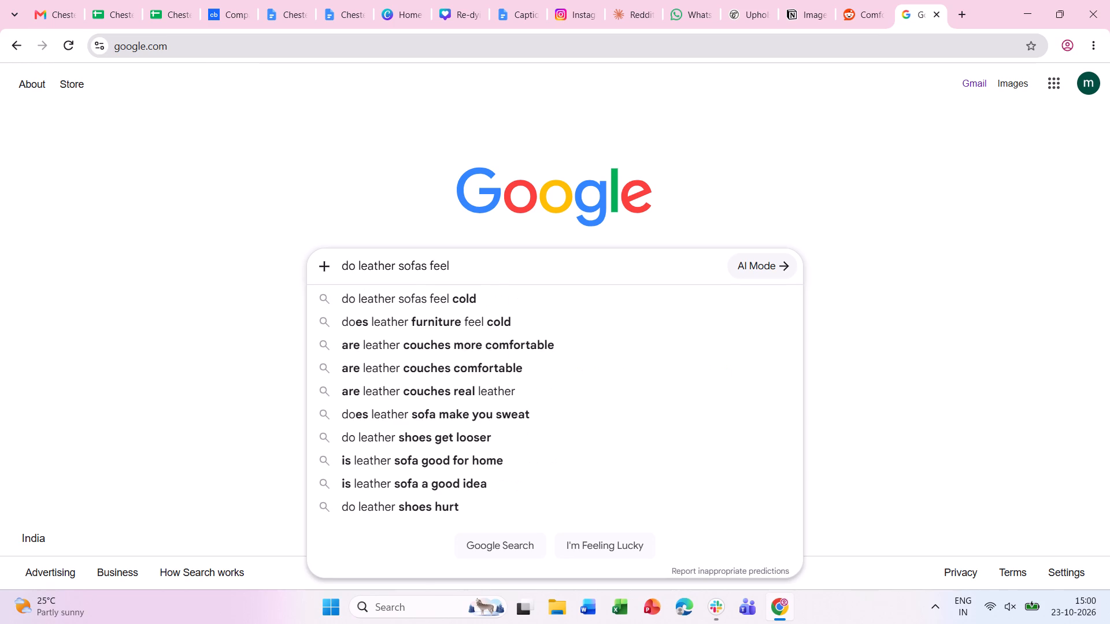
{"action": "key", "text": "Down"}
{"action": "key", "text": "Down"}
{"action": "key", "text": "Return"}
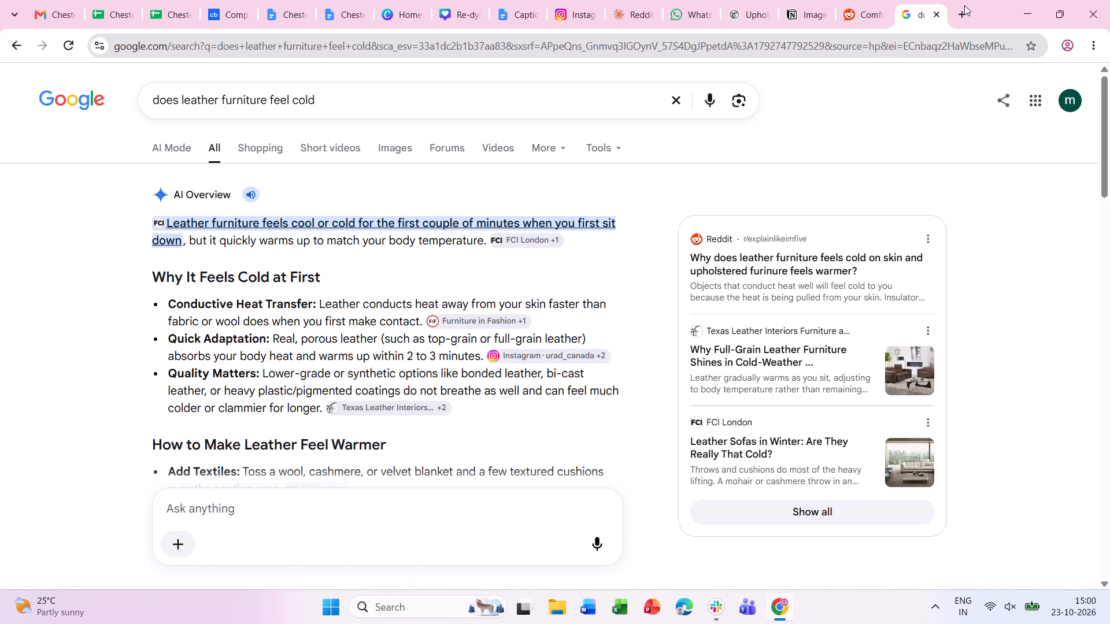
{"action": "scroll", "coordinate": [583, 374], "scroll_direction": "down", "scroll_amount": 4}
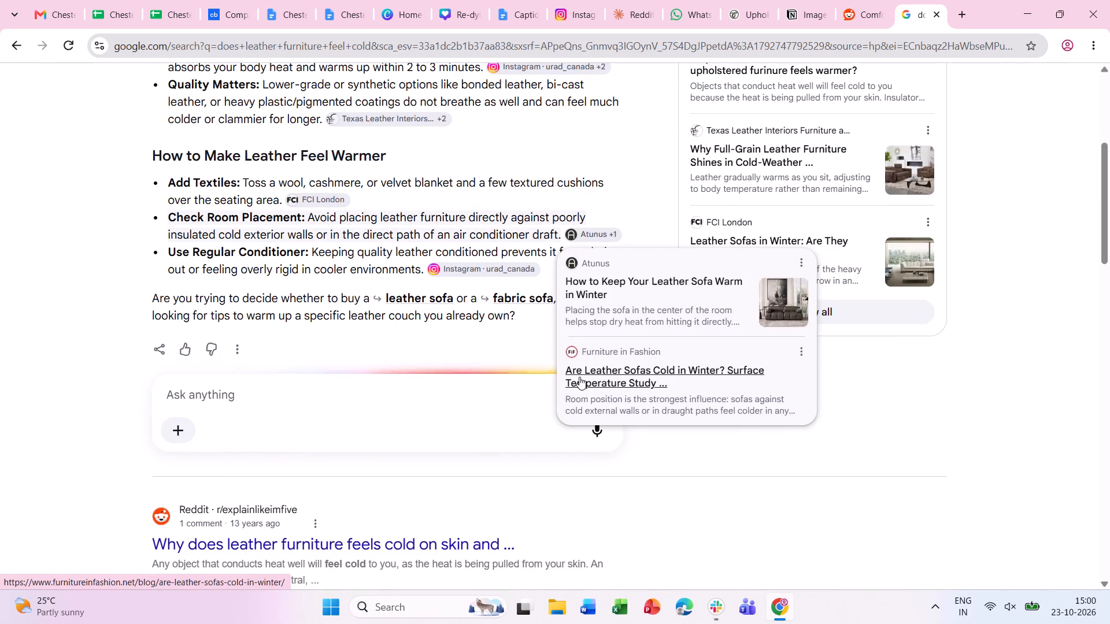
{"action": "scroll", "coordinate": [897, 455], "scroll_direction": "down", "scroll_amount": 2}
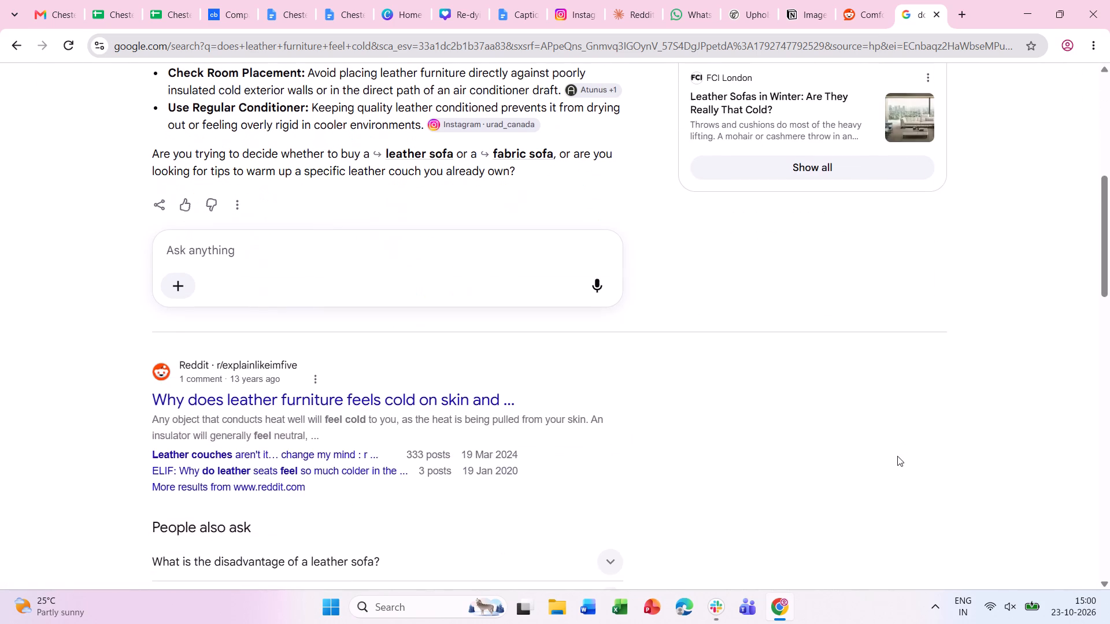
{"action": "scroll", "coordinate": [897, 456], "scroll_direction": "down", "scroll_amount": 5}
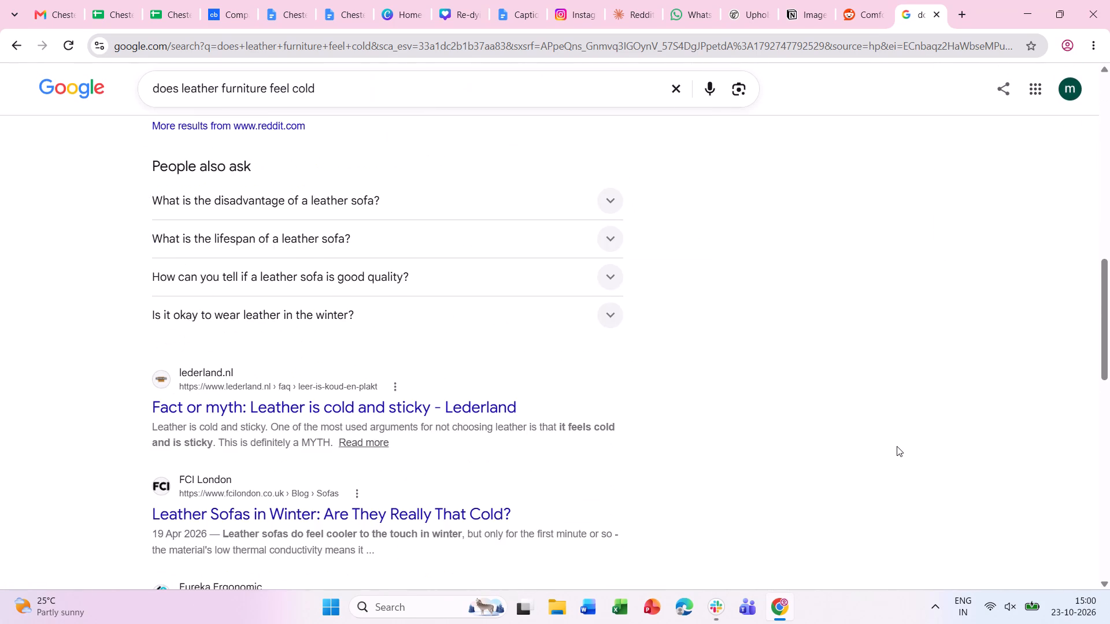
{"action": "scroll", "coordinate": [897, 446], "scroll_direction": "down", "scroll_amount": 3}
Change the search to "does leather furniture feel sticky in hot weather" and read the overview on causes and prevention.
{"action": "left_click_drag", "start_coordinate": [324, 91], "coordinate": [291, 91]}
{"action": "type", "text": "sticky in hot weather"}
{"action": "key", "text": "Return"}
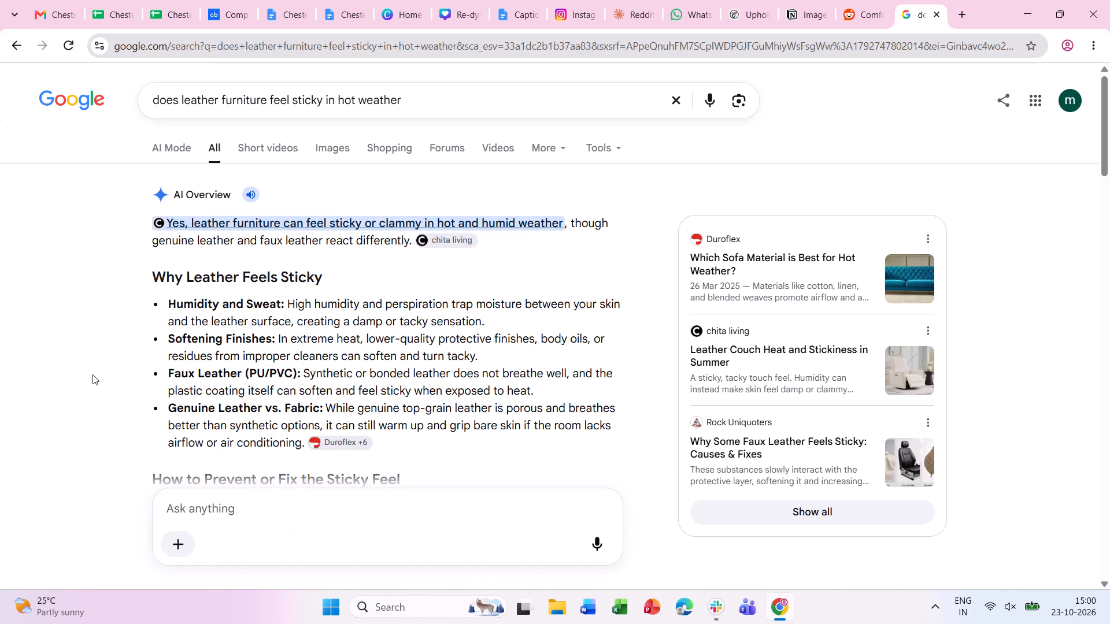
{"action": "scroll", "coordinate": [92, 374], "scroll_direction": "down", "scroll_amount": 3}
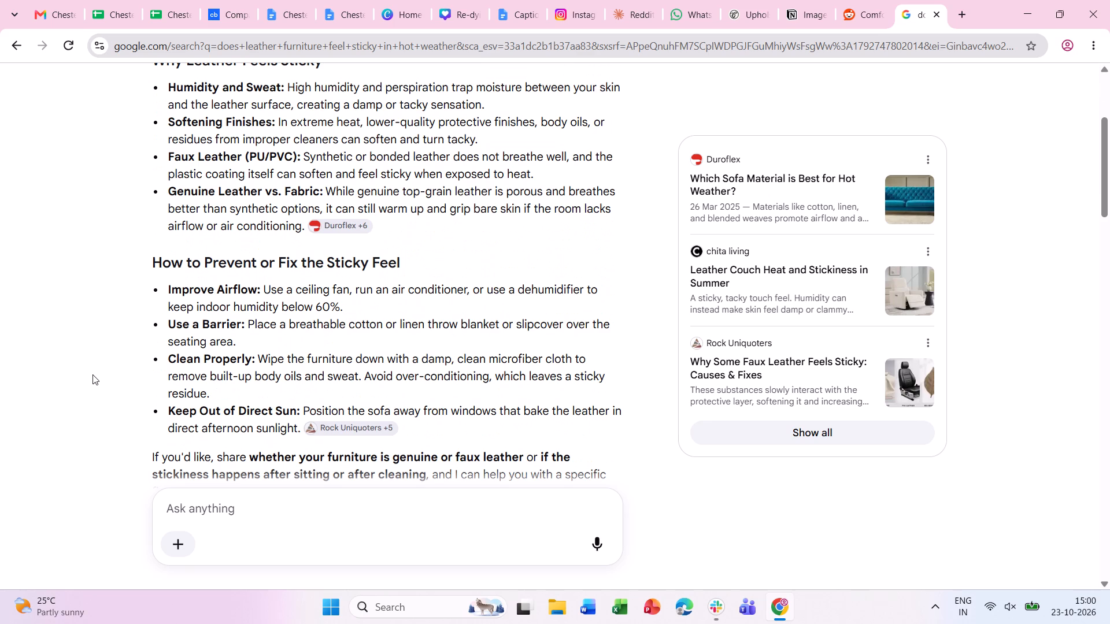
{"action": "scroll", "coordinate": [92, 374], "scroll_direction": "down", "scroll_amount": 1}
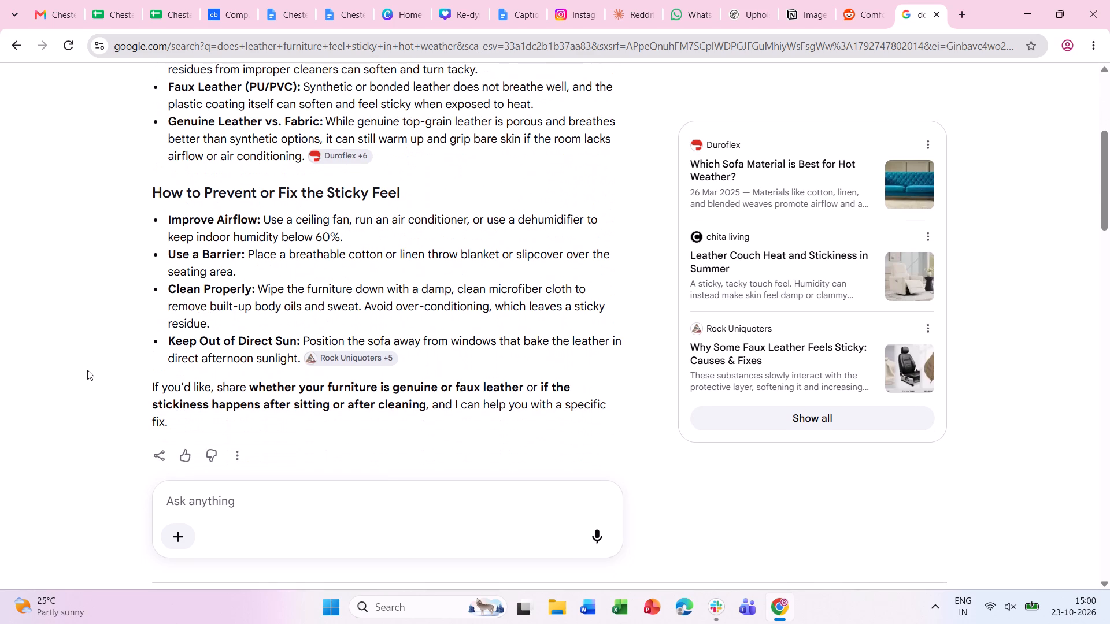
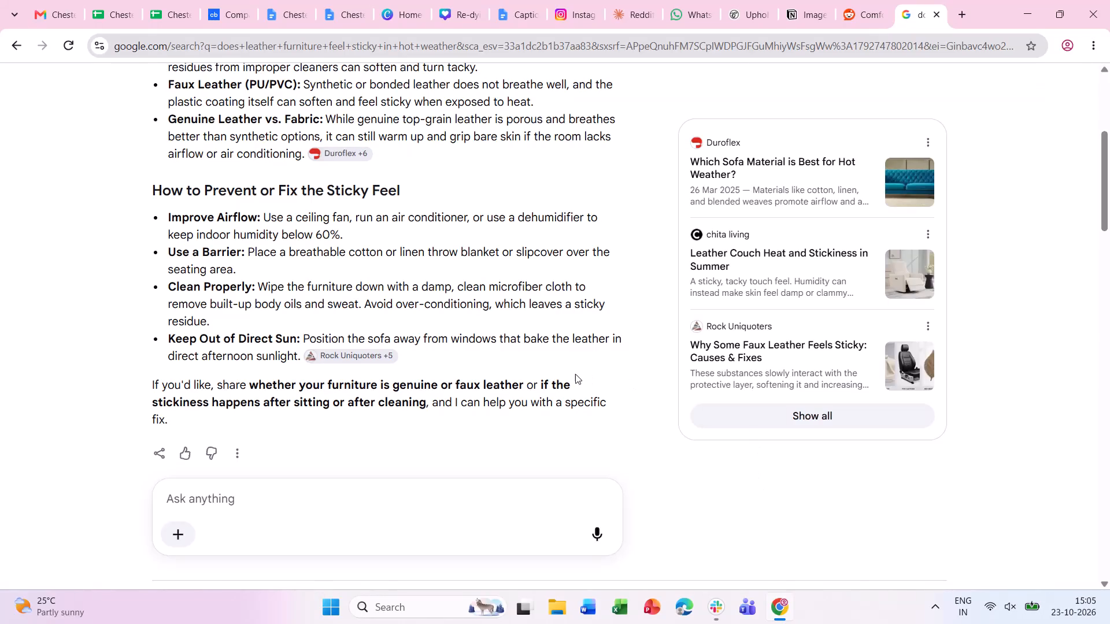
Skim the related questions and video results on sticky leather furniture in hot weather, and return to the Google home page.
{"action": "scroll", "coordinate": [576, 374], "scroll_direction": "down", "scroll_amount": 7}
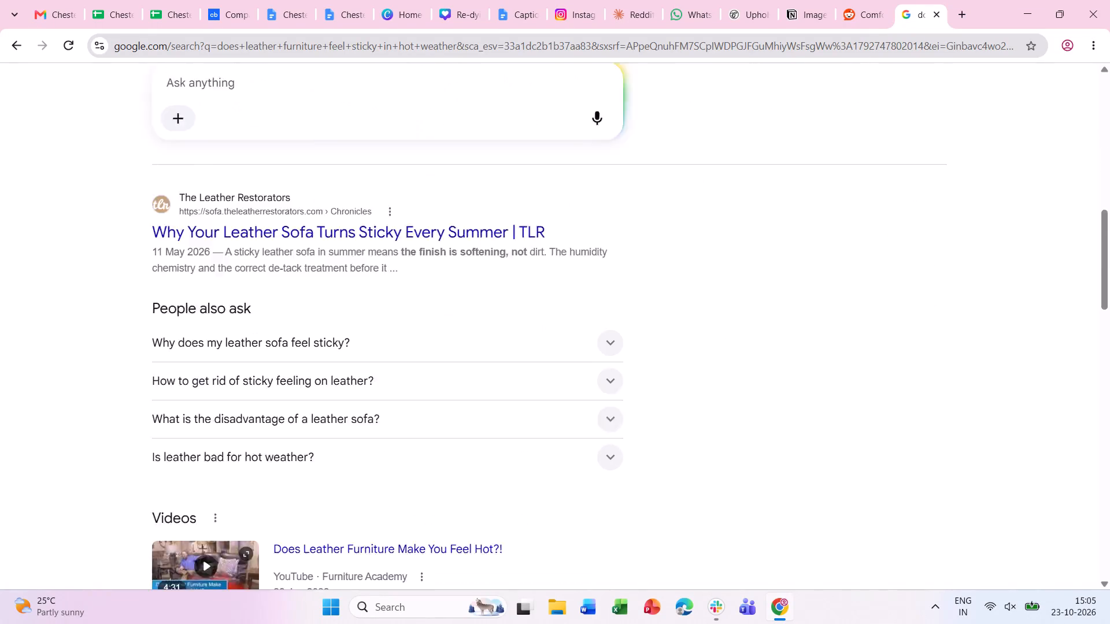
{"action": "scroll", "coordinate": [637, 374], "scroll_direction": "down", "scroll_amount": 5}
{"action": "scroll", "coordinate": [654, 378], "scroll_direction": "up", "scroll_amount": 3}
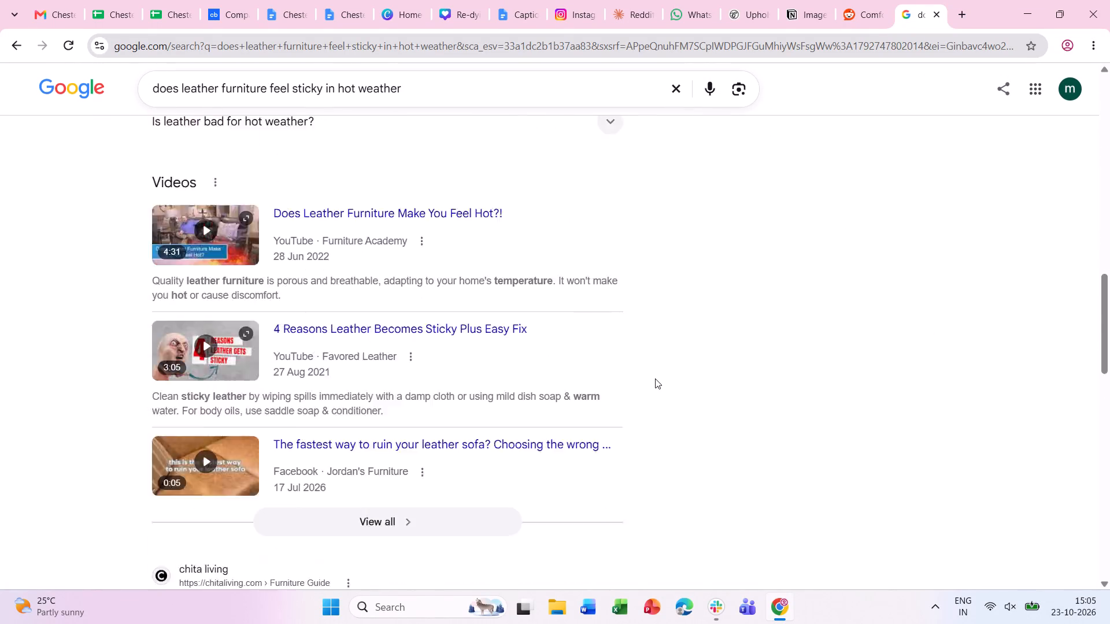
{"action": "scroll", "coordinate": [655, 378], "scroll_direction": "up", "scroll_amount": 20}
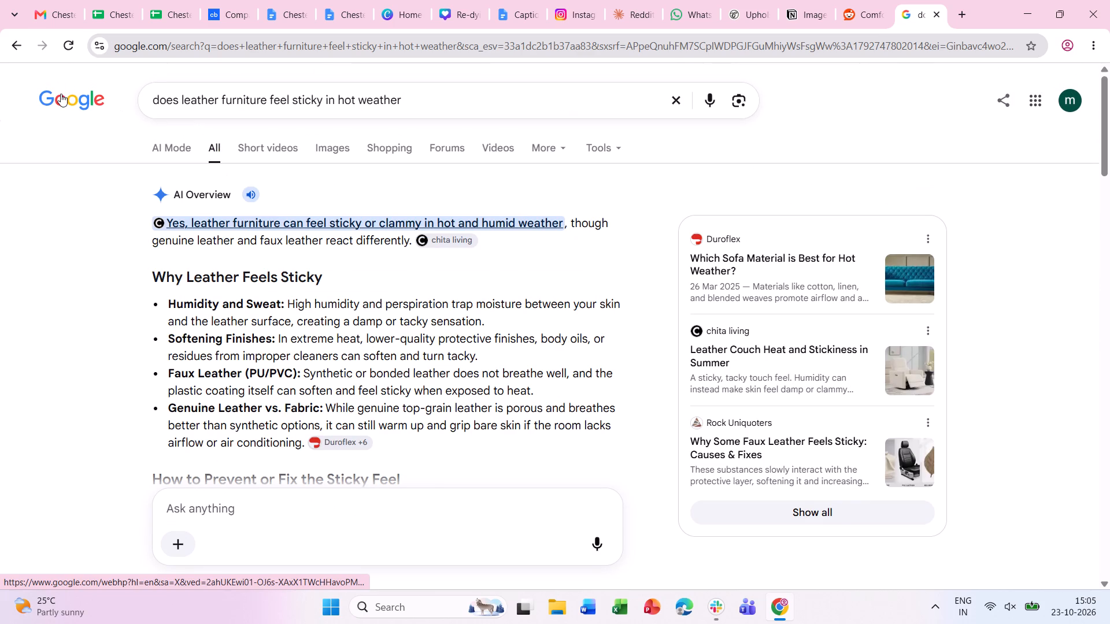
{"action": "left_click", "coordinate": [61, 94]}
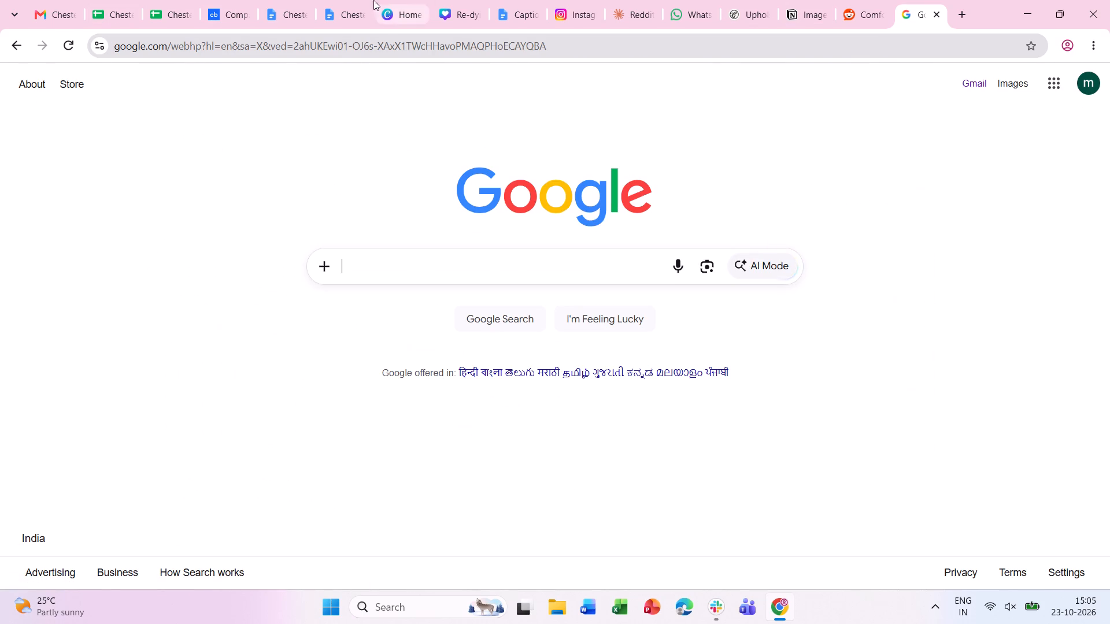
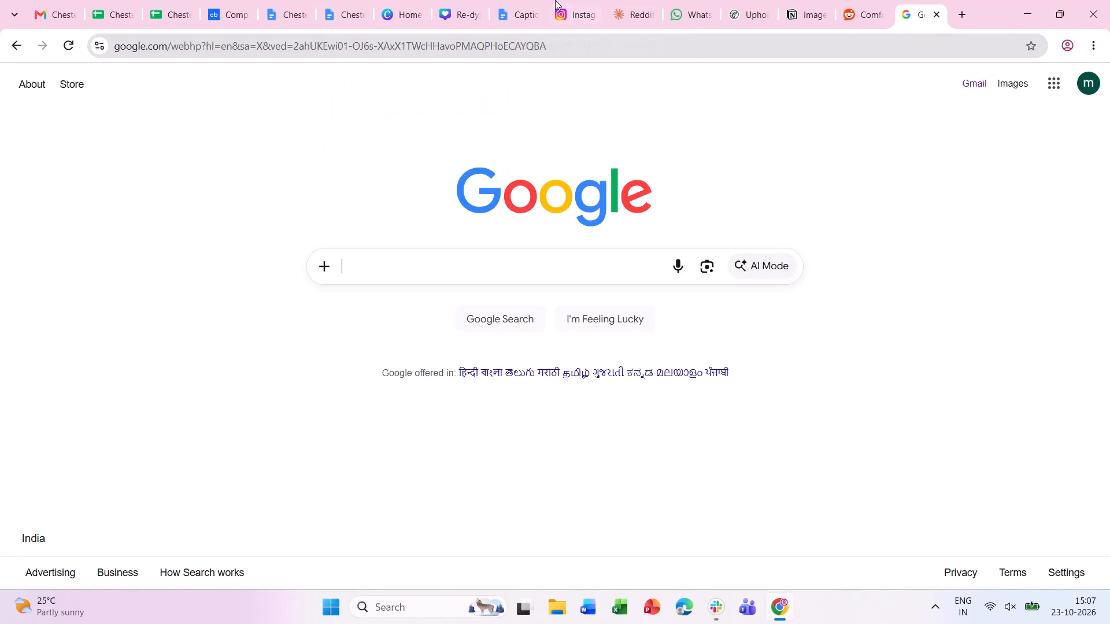
Close the Google home page and return to the Chester's India Reddit Threads Output (06) document.
{"action": "left_click", "coordinate": [935, 16]}
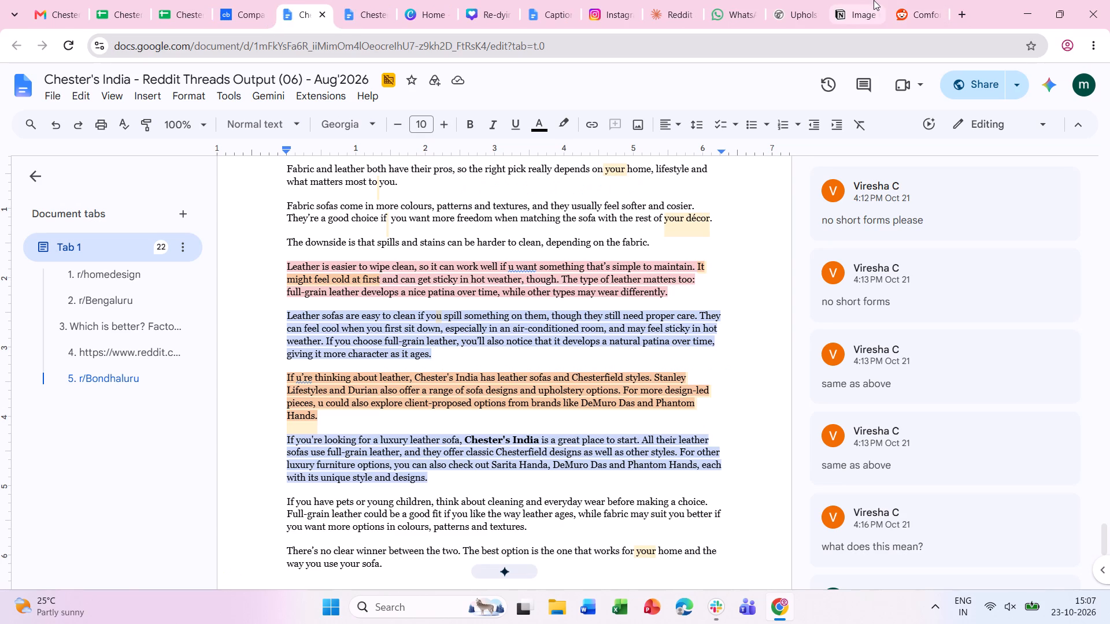